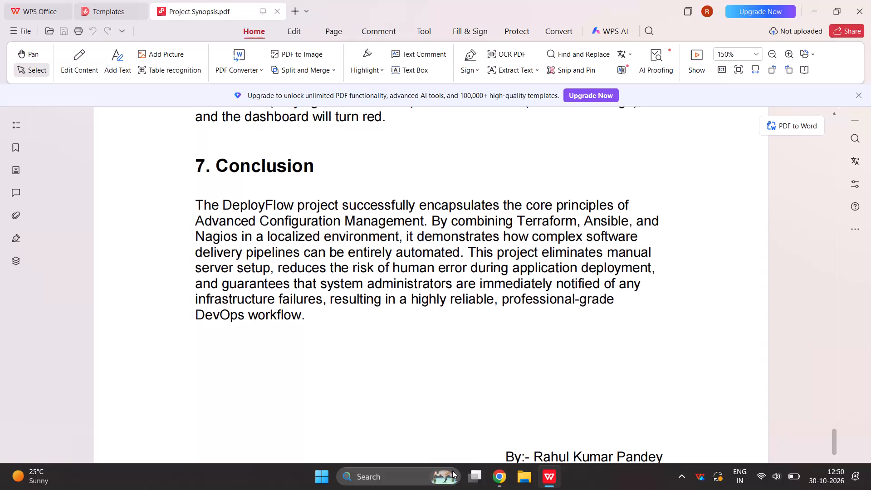
Leave the Project Synopsis PDF and launch the Kuro application from the desktop.
click(504, 473)
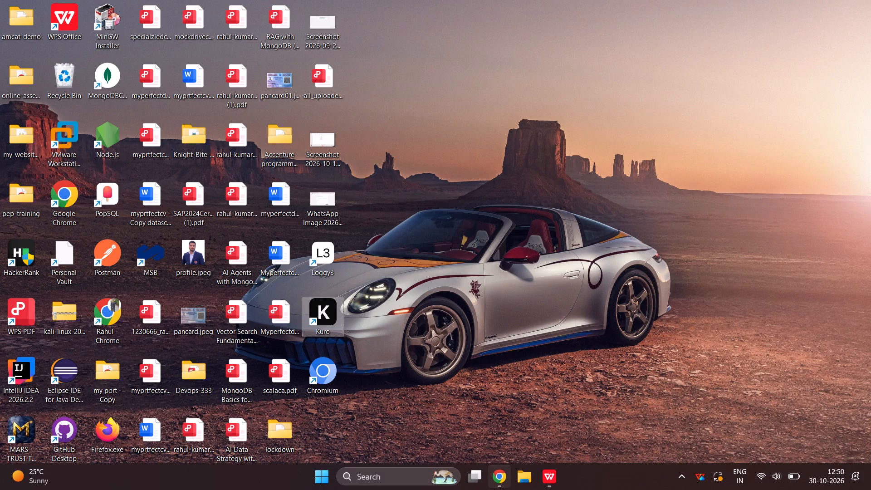
double_click(325, 307)
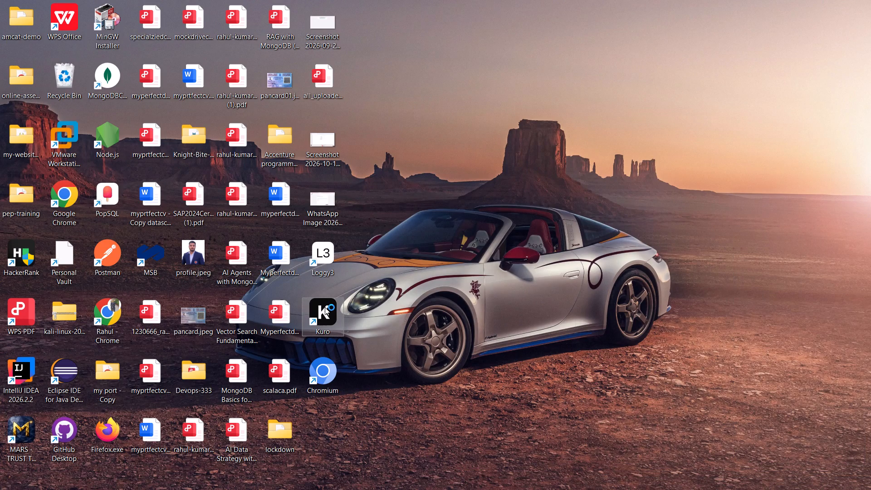
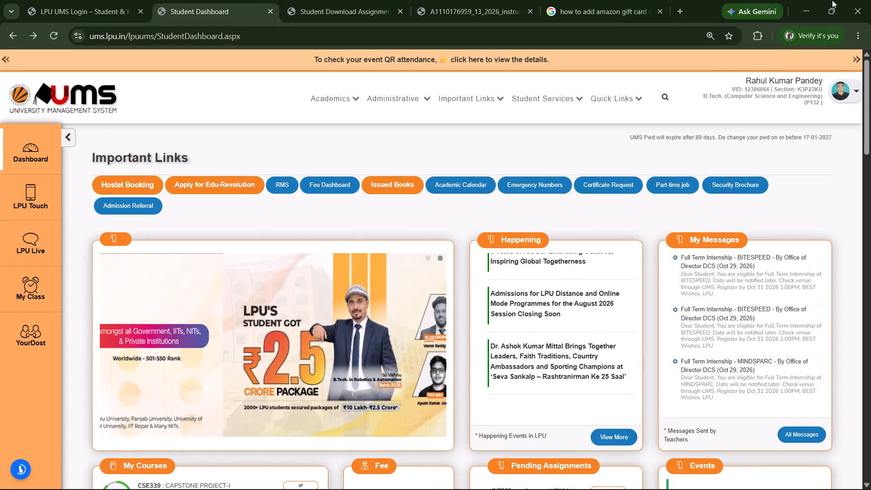
Close the browser, launch Loggy3 from the desktop, and start a recording session with its window minimized.
click(870, 0)
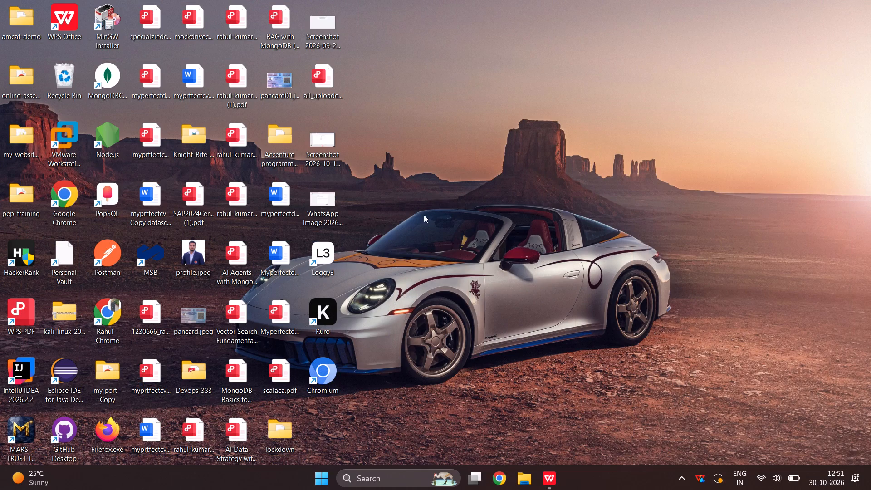
double_click(312, 272)
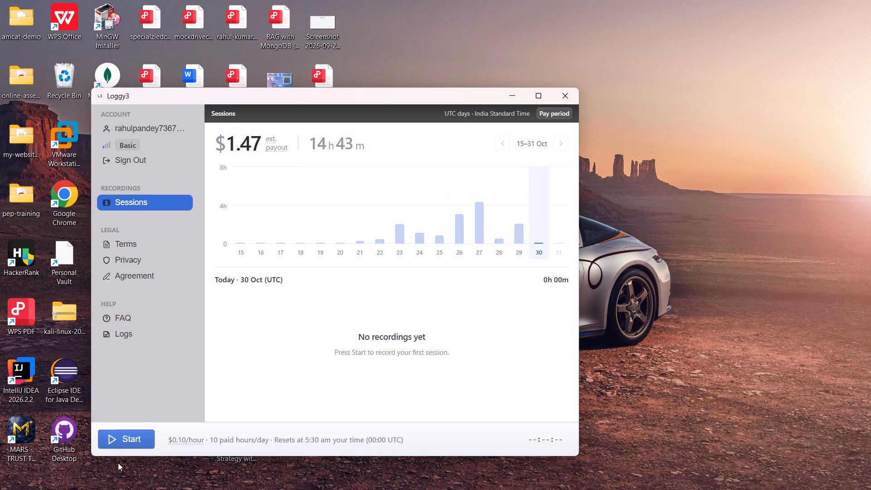
click(113, 440)
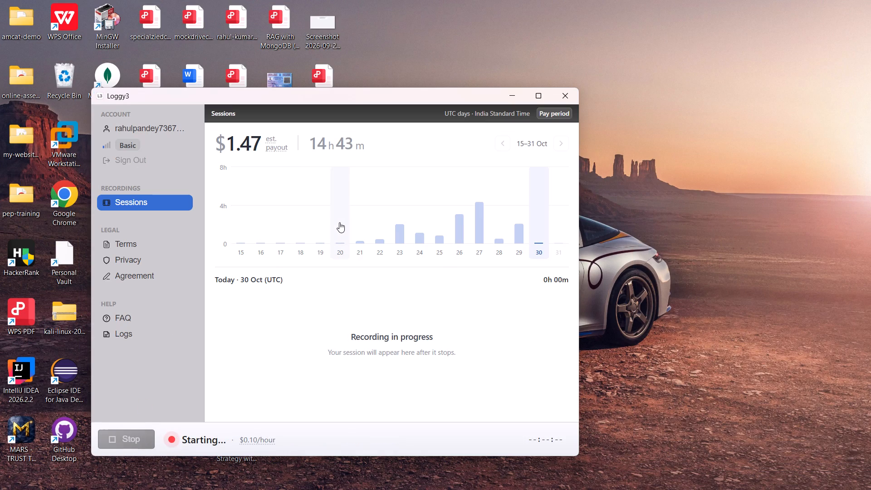
click(509, 93)
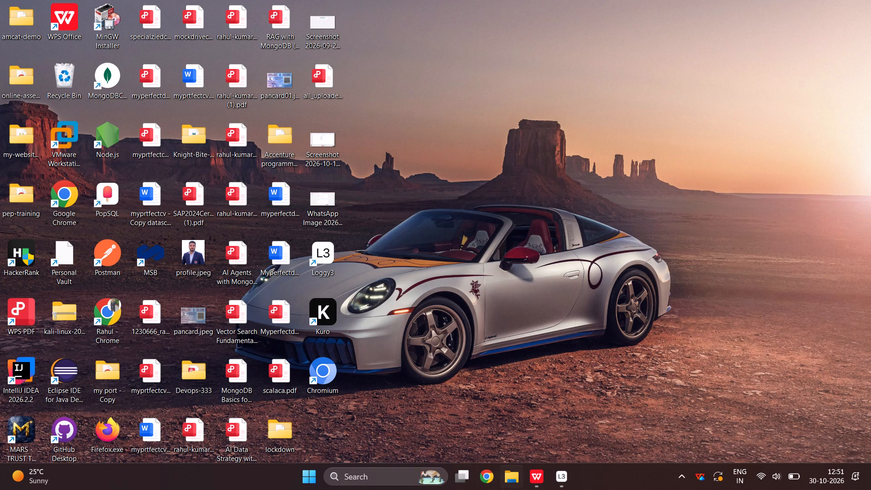
Open power bi.pdf from the orion (D:) drive, look through the course outcomes, units and practicals, and close it.
click(512, 479)
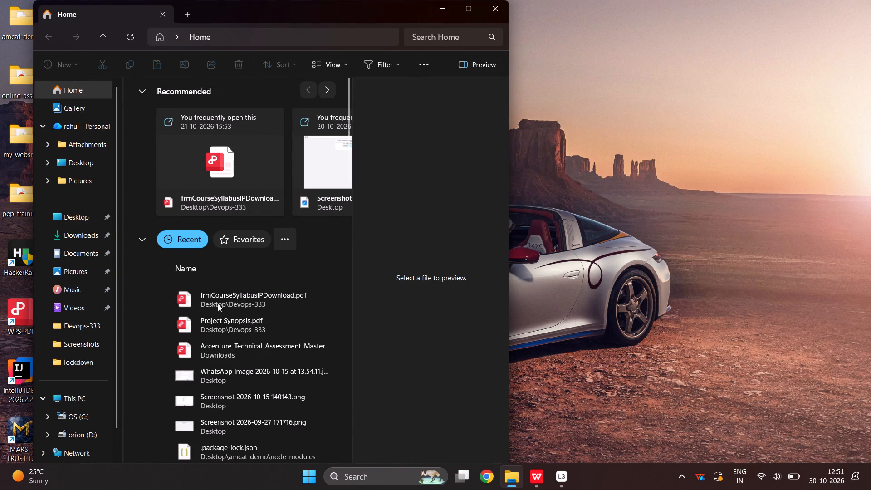
click(78, 429)
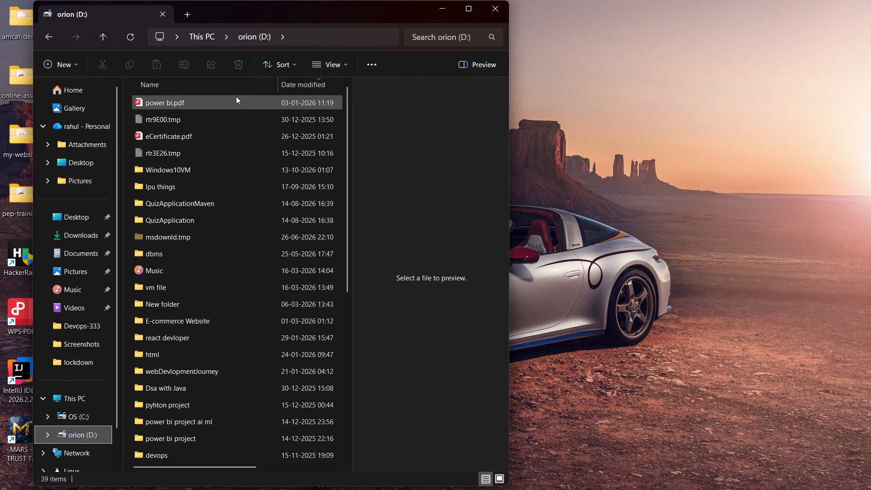
double_click(207, 108)
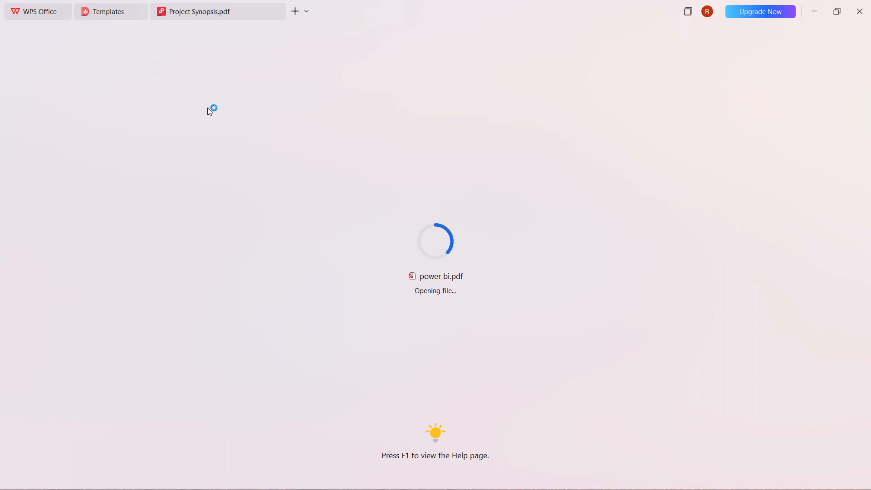
scroll(277, 201, up, 4)
scroll(277, 201, down, 15)
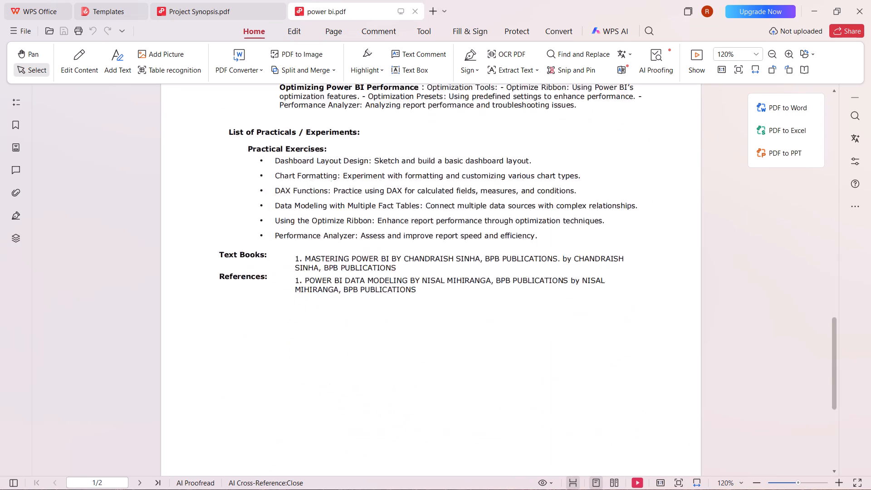
scroll(277, 201, down, 4)
scroll(277, 201, up, 7)
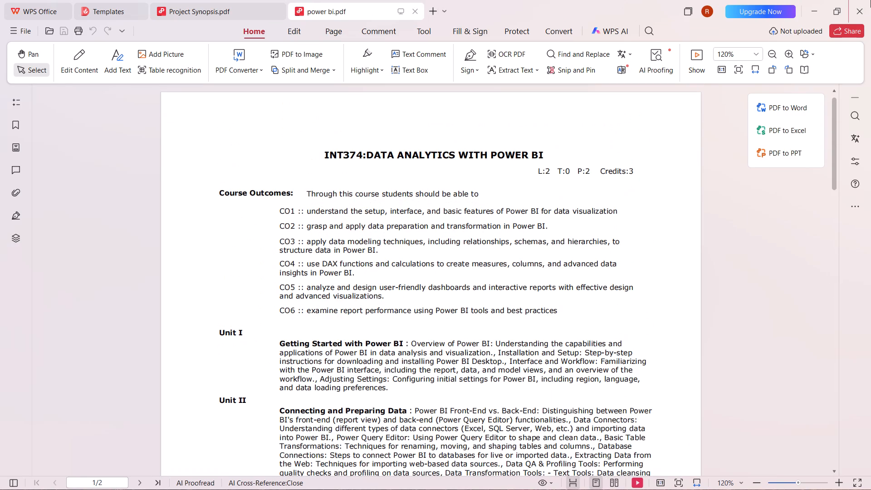
click(870, 0)
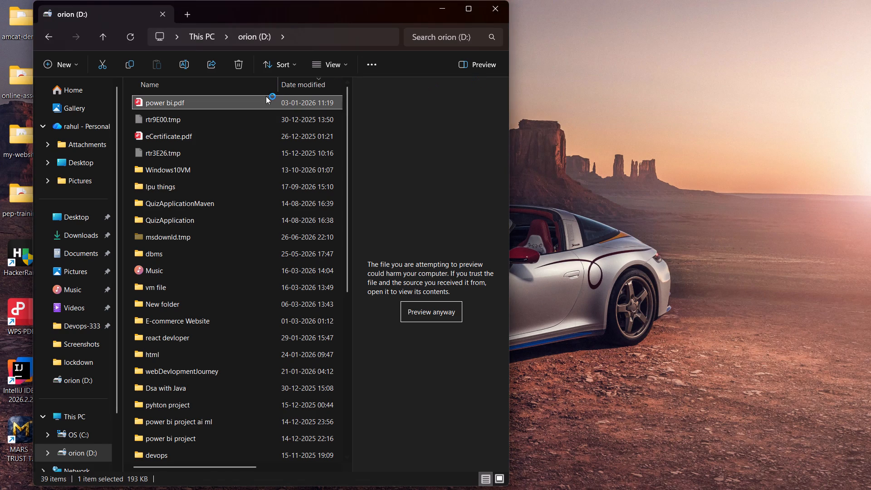
Open the portfolio PDF from the lpu things folder on orion (D:), review it to the end, and close it.
scroll(202, 134, down, 2)
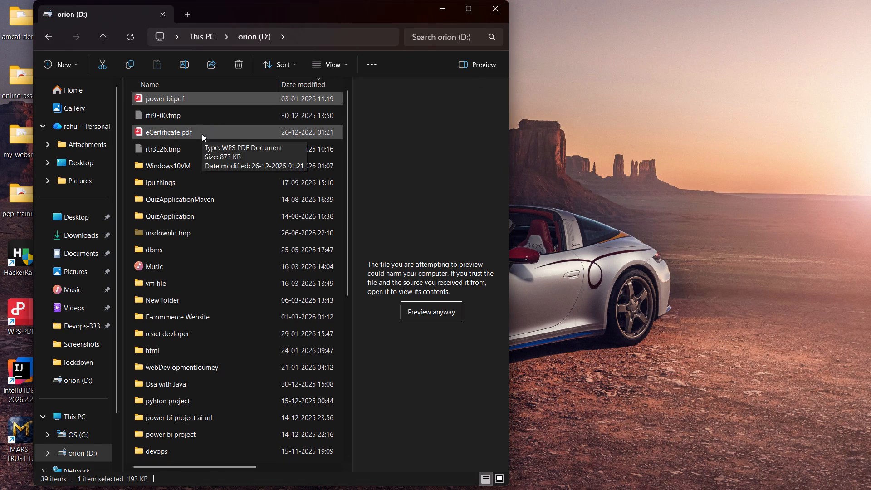
scroll(202, 134, down, 1)
scroll(202, 134, up, 2)
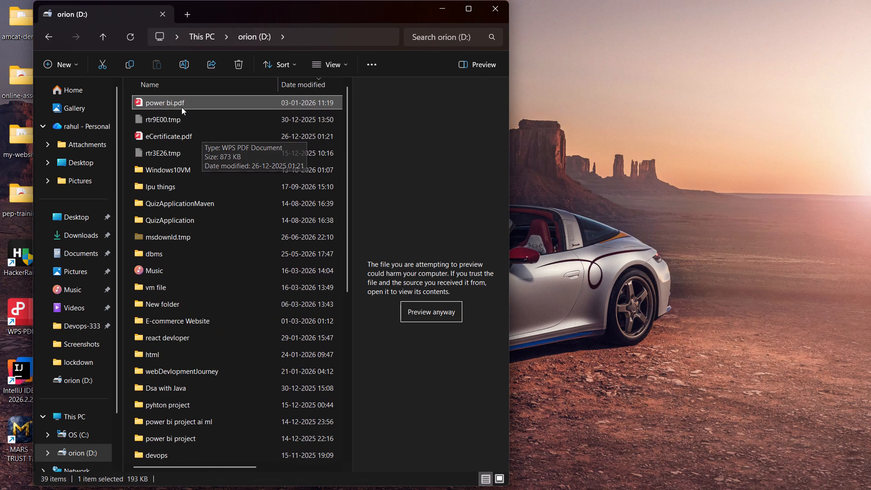
double_click(168, 181)
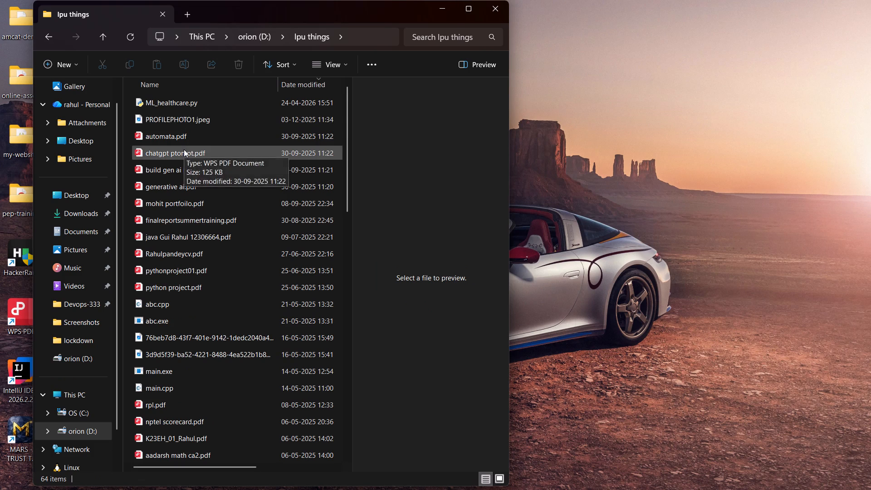
scroll(181, 135, down, 1)
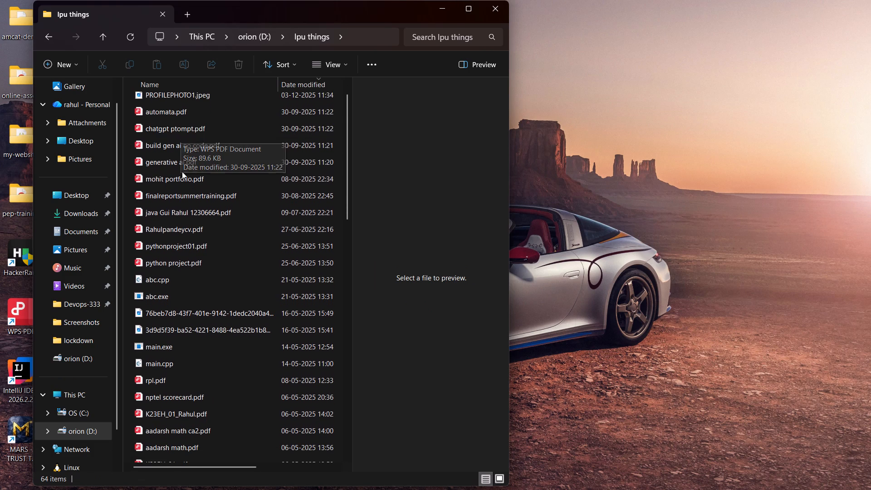
double_click(183, 177)
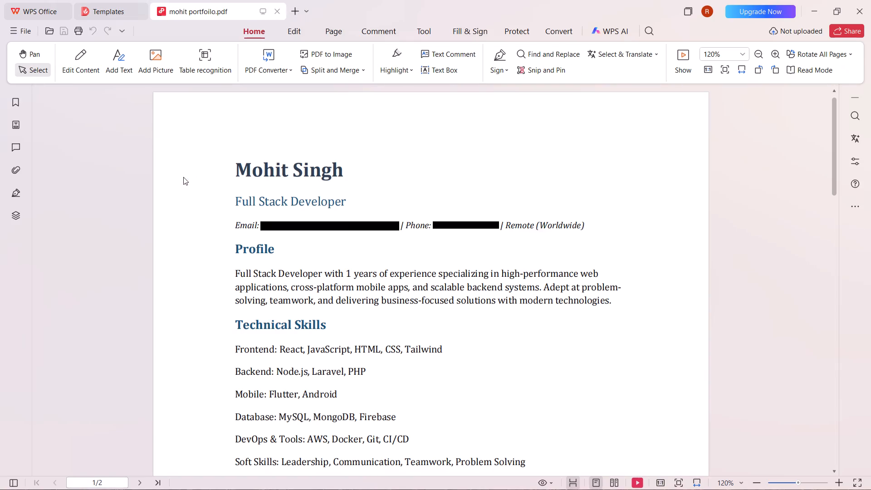
scroll(247, 234, up, 1)
scroll(247, 234, down, 6)
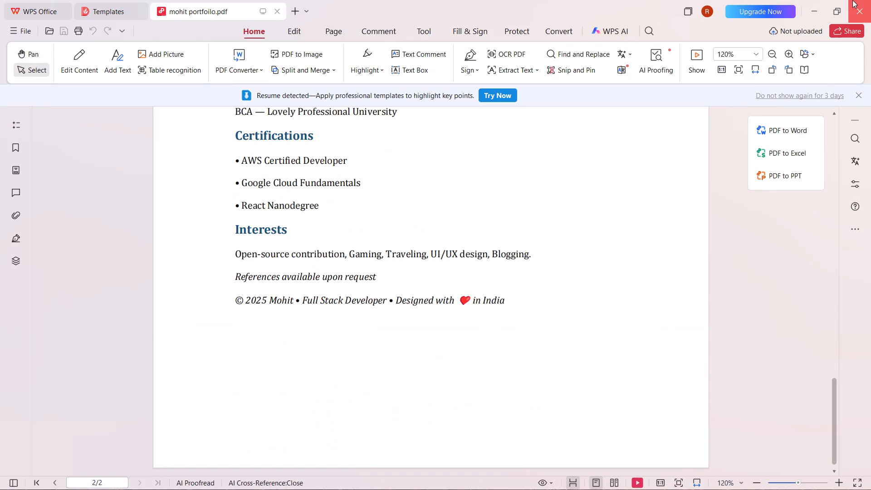
click(870, 0)
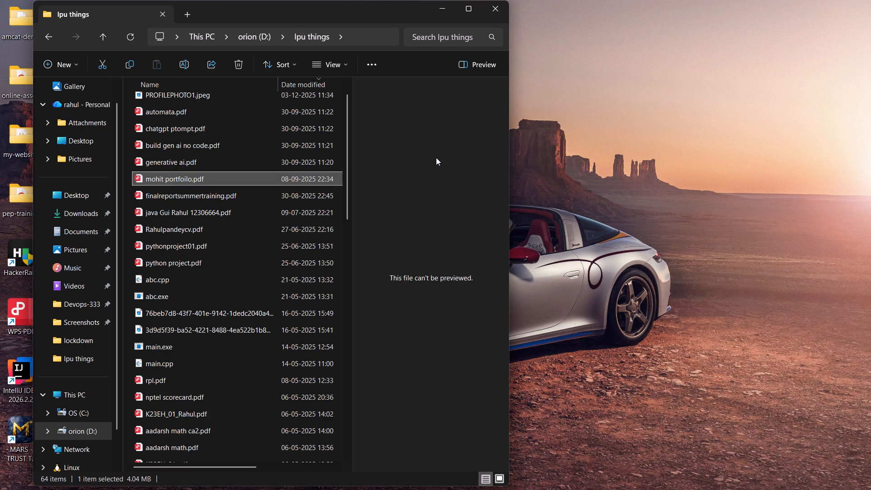
Open the java Gui PDF report from the lpu things folder and examine its cover page and code pages.
double_click(216, 211)
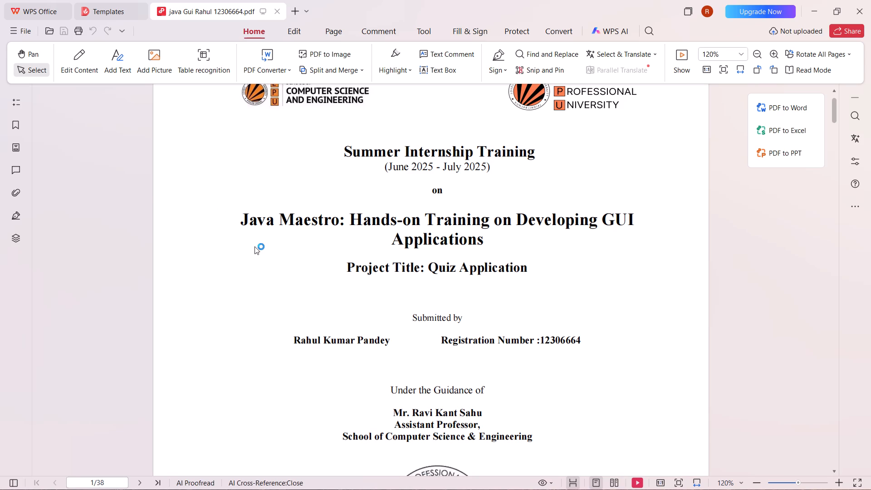
scroll(254, 246, up, 2)
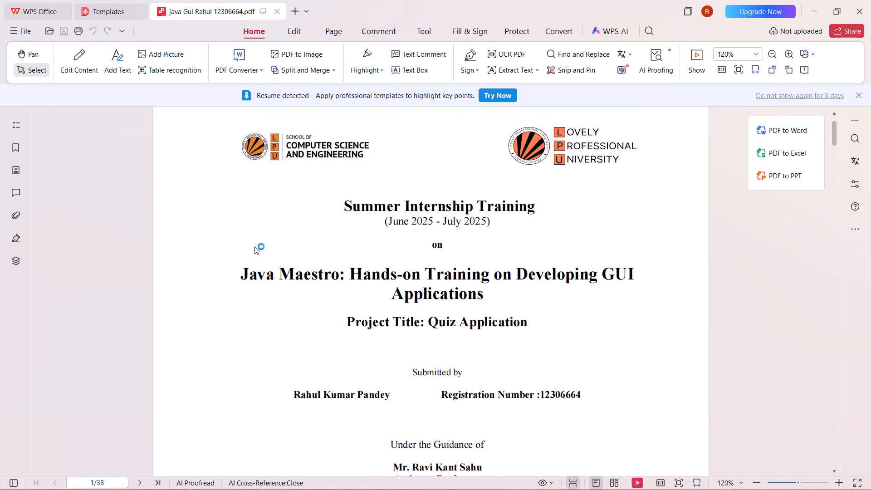
click(480, 216)
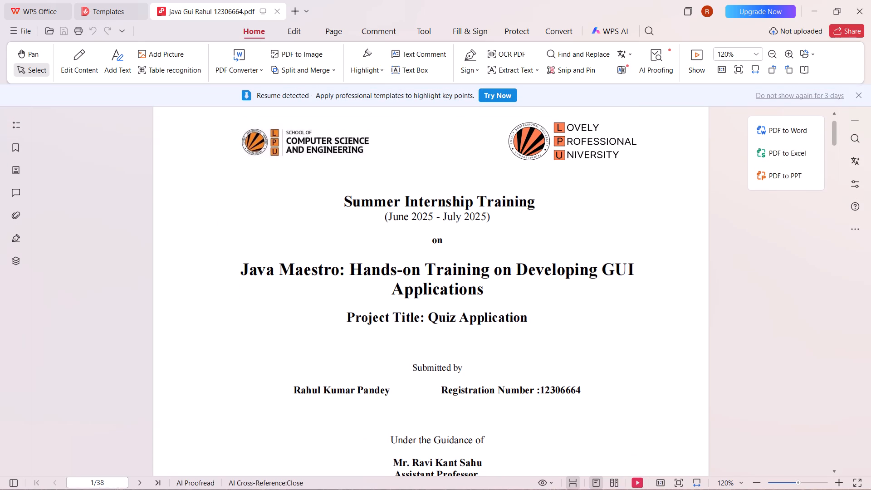
scroll(503, 213, down, 4)
ctrl+scroll(503, 213, down, 1)
scroll(503, 213, up, 2)
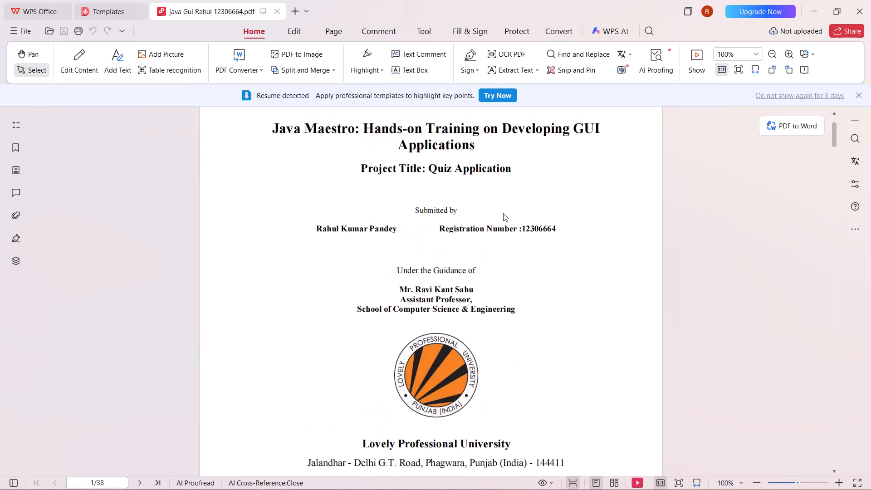
ctrl+scroll(503, 213, down, 1)
scroll(503, 213, up, 1)
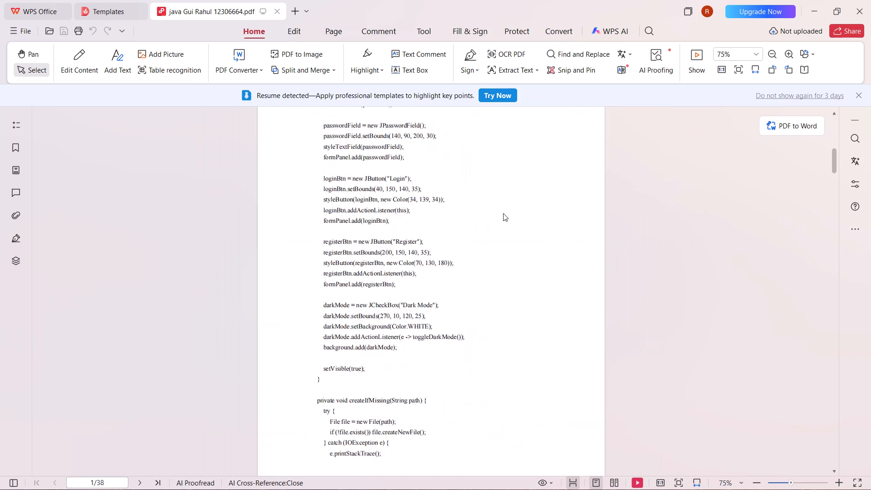
scroll(503, 213, up, 9)
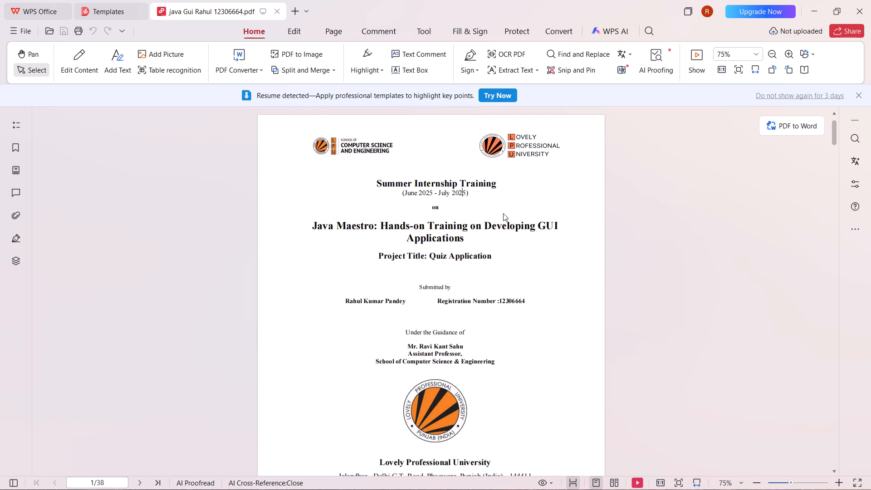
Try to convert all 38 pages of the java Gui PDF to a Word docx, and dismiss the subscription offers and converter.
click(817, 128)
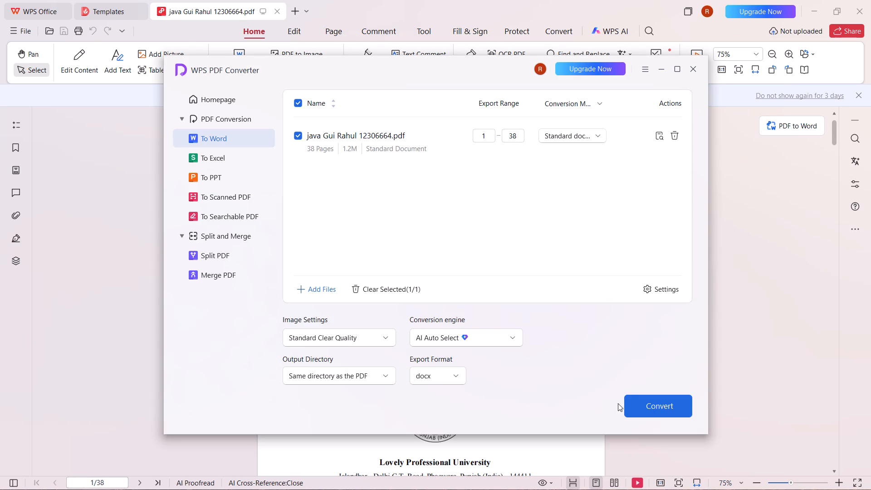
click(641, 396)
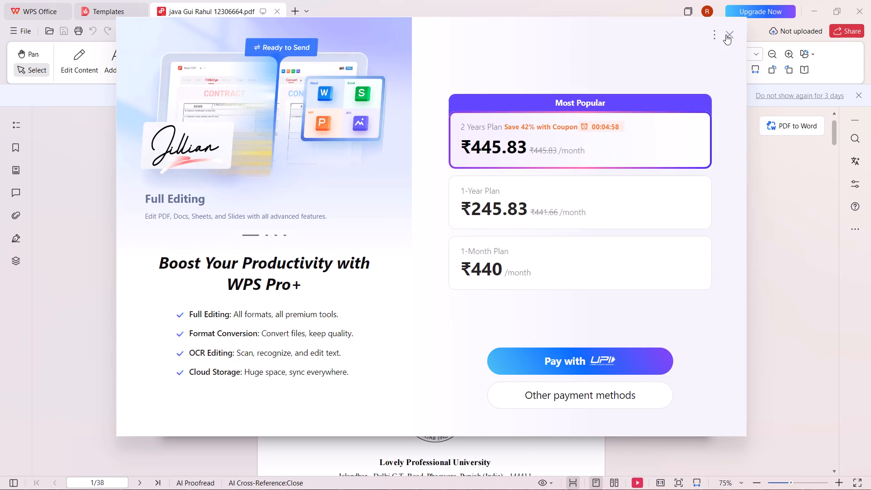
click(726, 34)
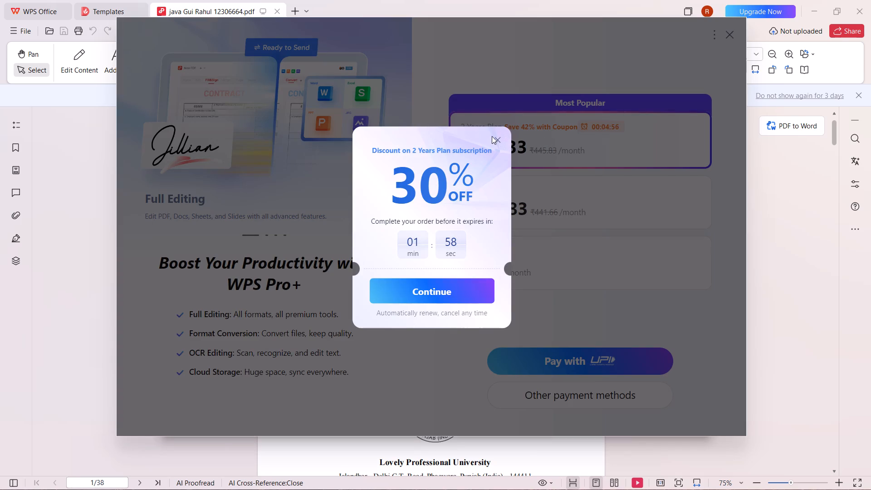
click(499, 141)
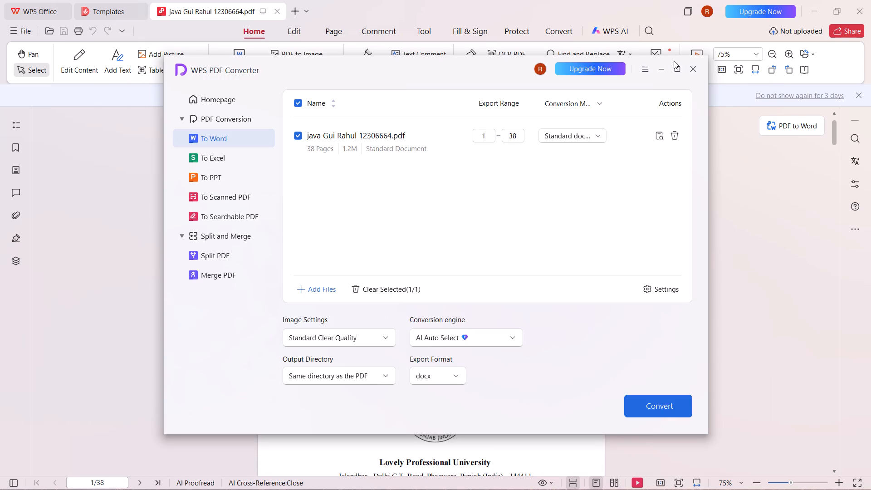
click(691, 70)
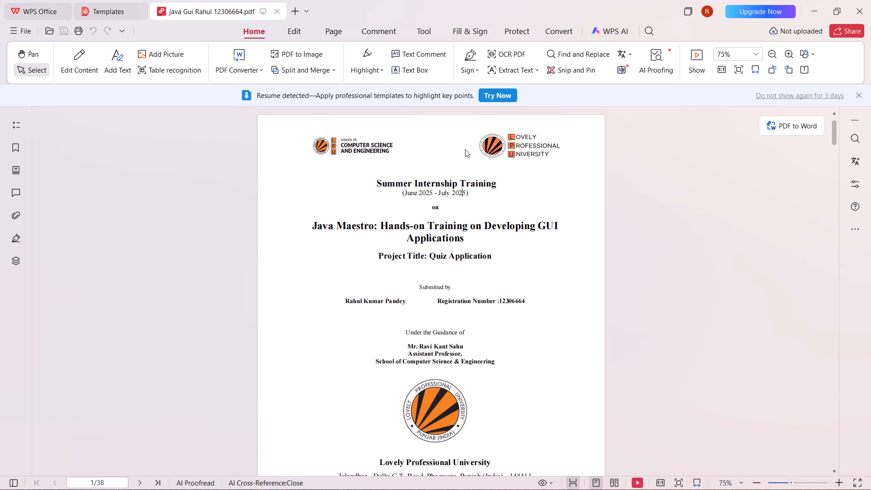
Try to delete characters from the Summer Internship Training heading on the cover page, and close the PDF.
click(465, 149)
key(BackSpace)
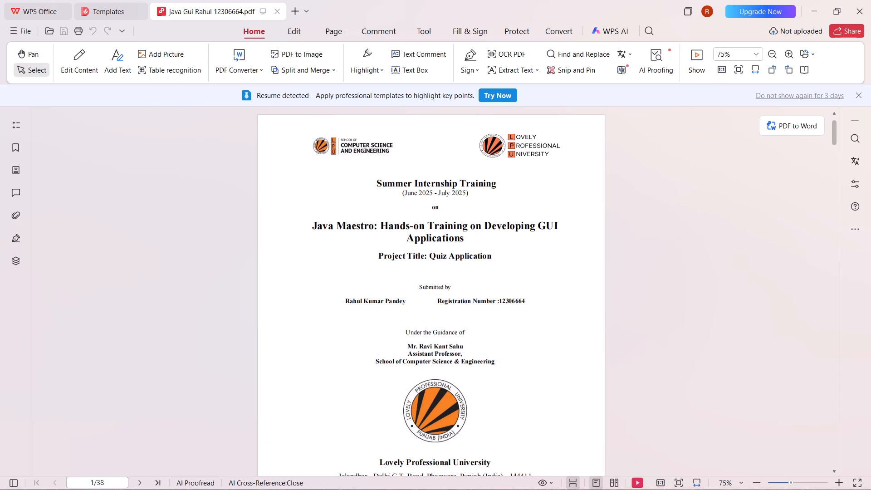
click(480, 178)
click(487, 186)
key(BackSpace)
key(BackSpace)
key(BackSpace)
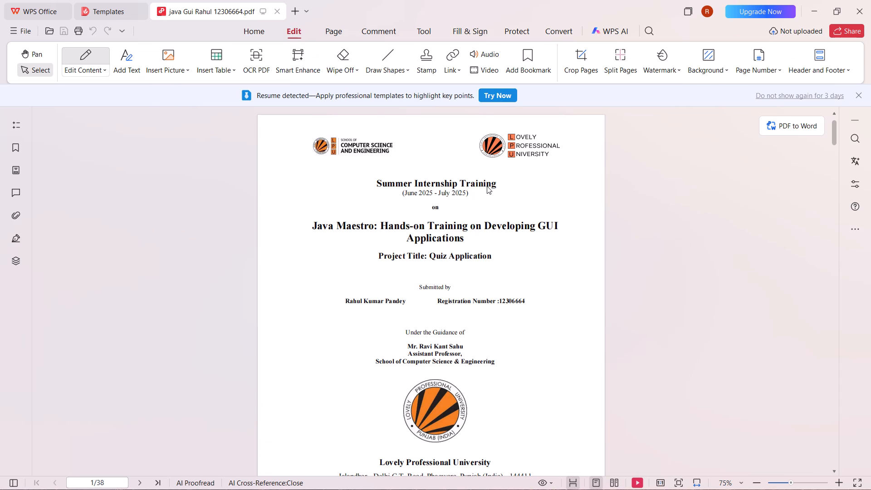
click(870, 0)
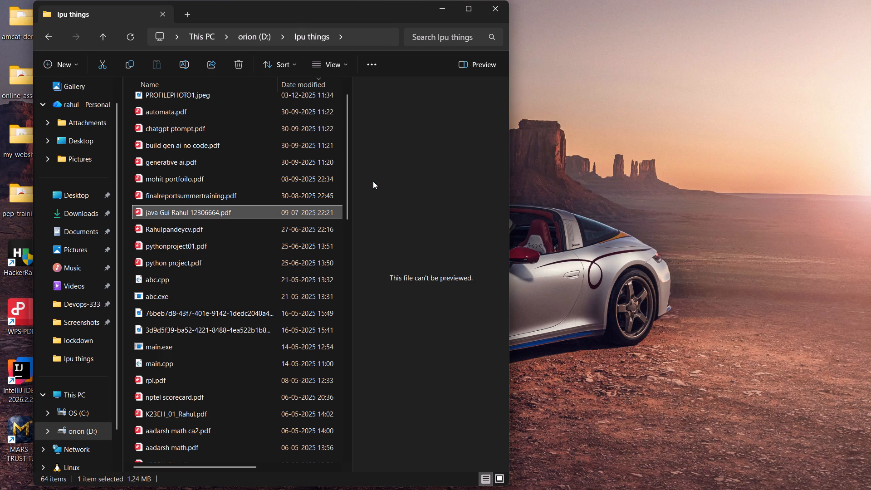
Open the Data science Toolbox Python report document from the lpu things folder, review its first two pages, and close it.
scroll(243, 251, down, 3)
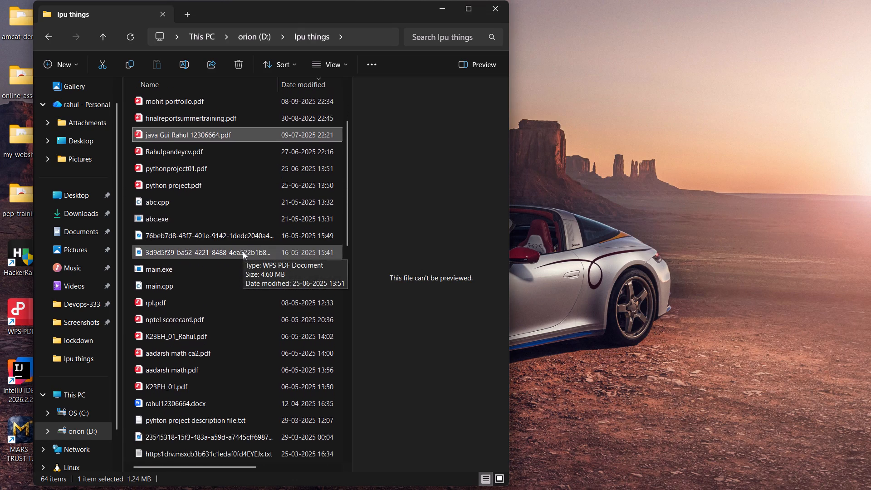
scroll(243, 251, down, 1)
double_click(209, 367)
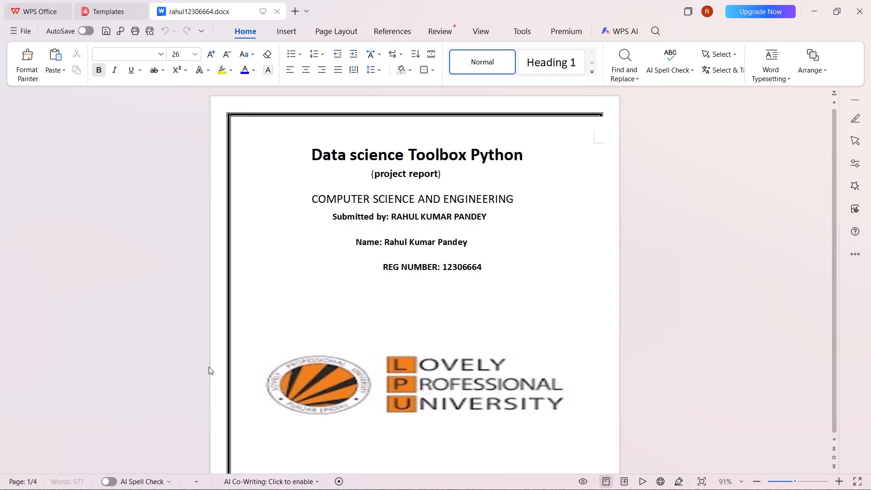
scroll(344, 350, down, 2)
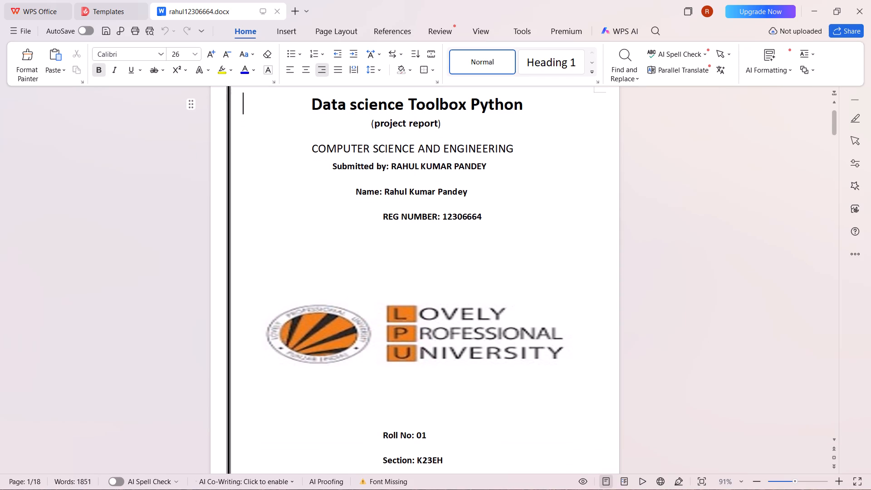
scroll(344, 350, down, 7)
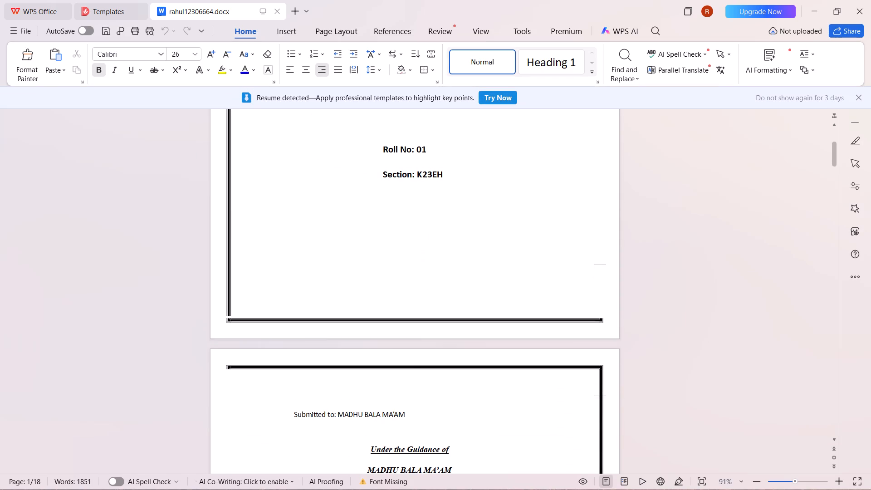
scroll(344, 350, down, 1)
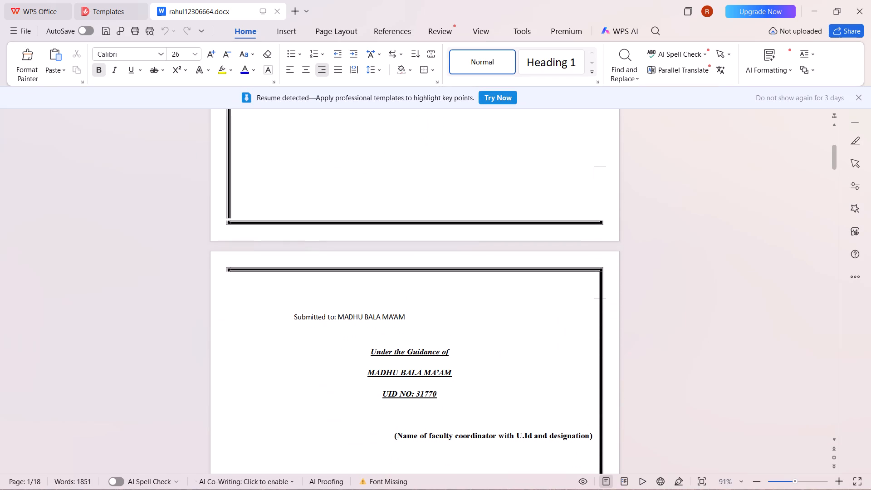
double_click(344, 225)
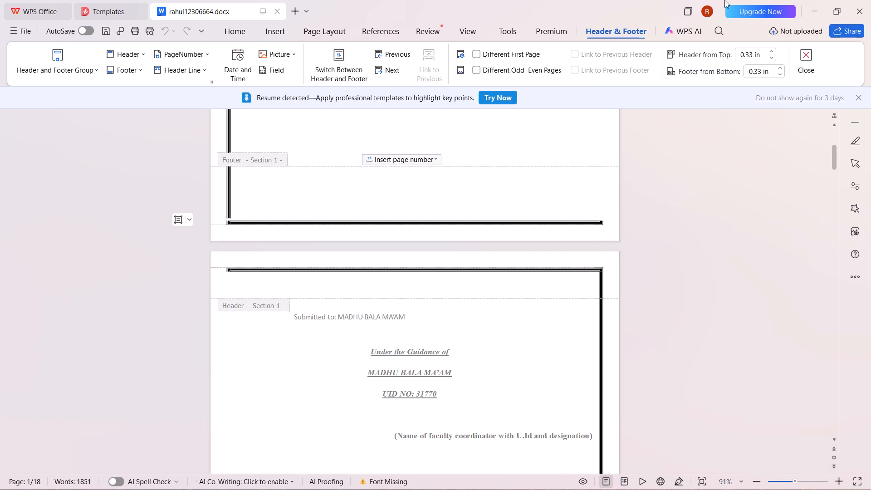
click(870, 0)
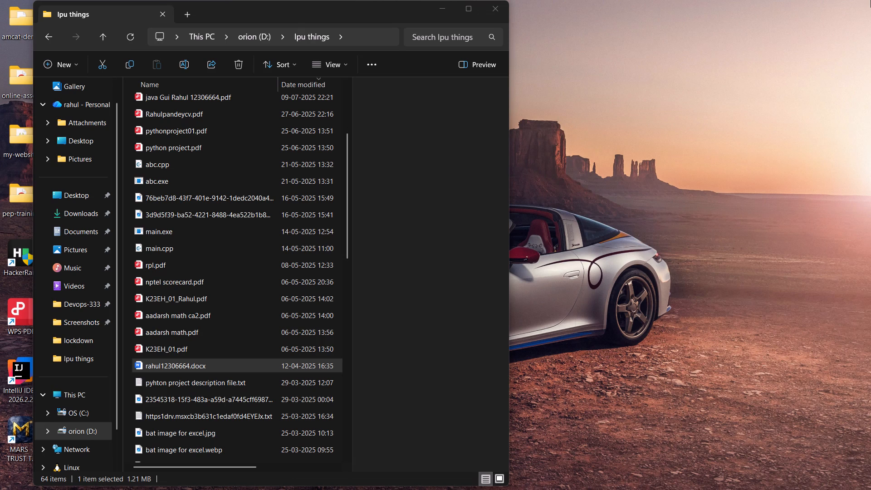
Open osreportfile.docx from the lpu things folder and go to the title and submission details on its cover page.
scroll(476, 219, down, 1)
scroll(360, 303, down, 1)
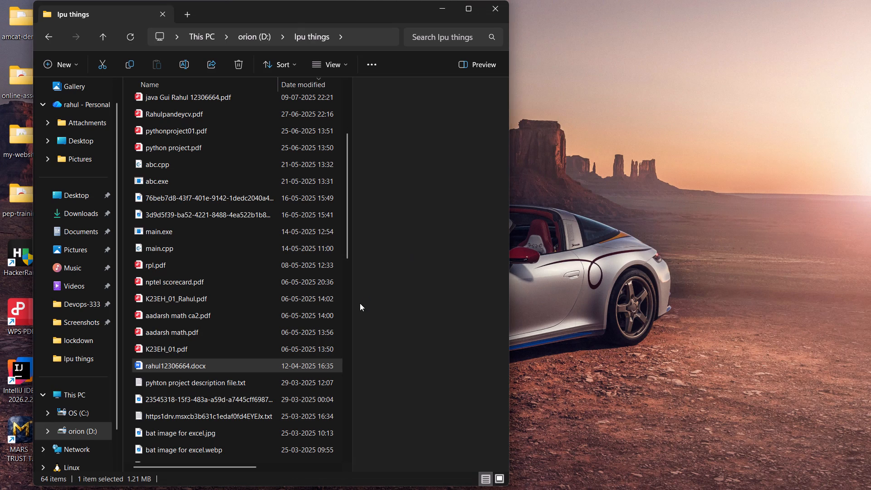
scroll(360, 303, down, 1)
scroll(293, 325, down, 2)
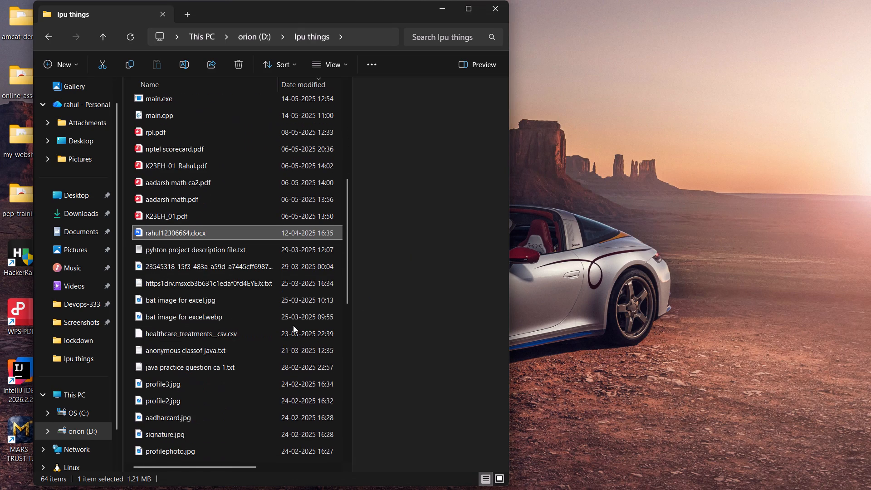
scroll(293, 325, down, 2)
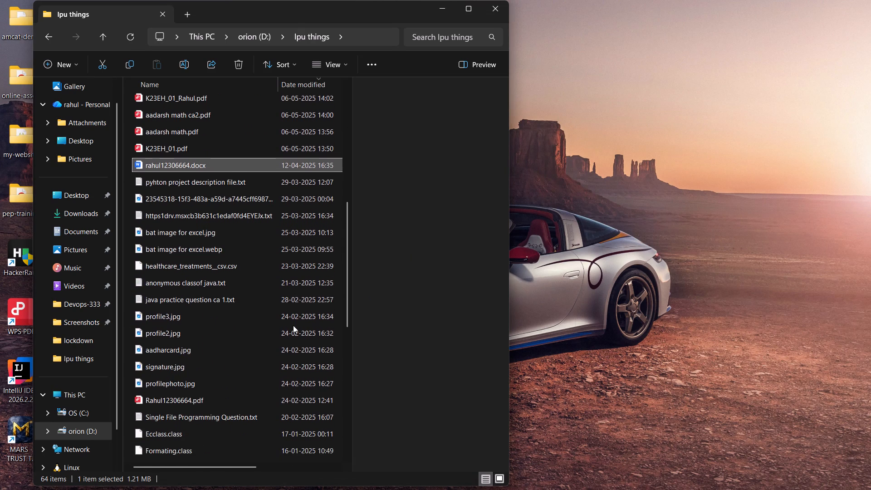
scroll(293, 325, down, 3)
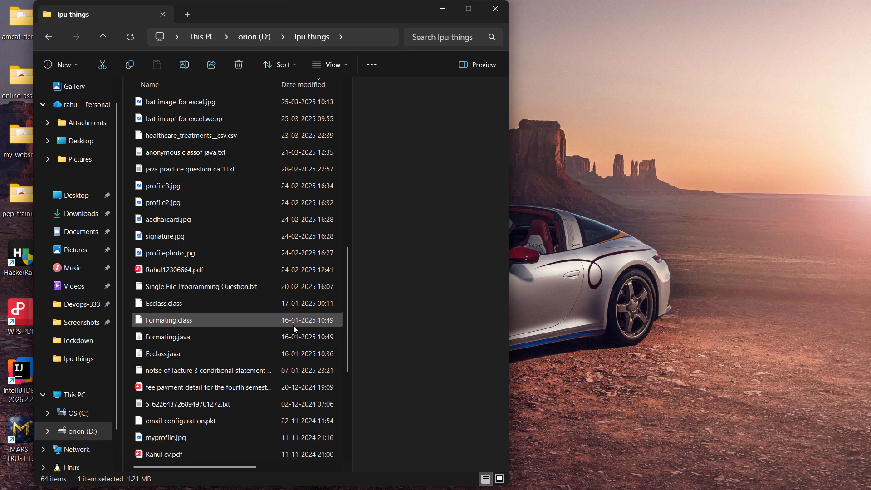
scroll(293, 325, down, 1)
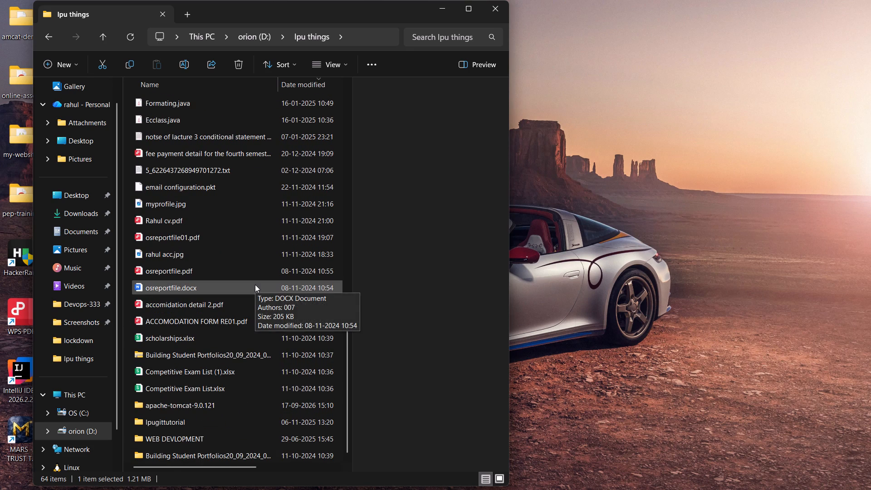
double_click(244, 282)
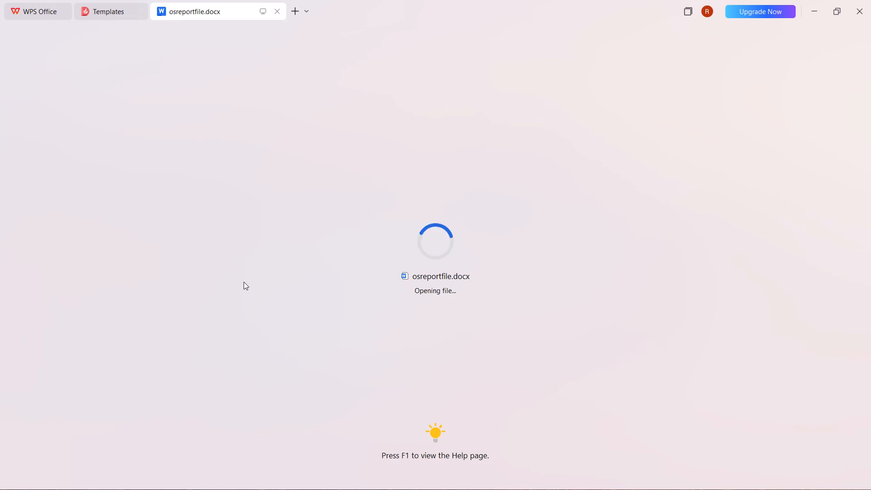
scroll(333, 300, down, 2)
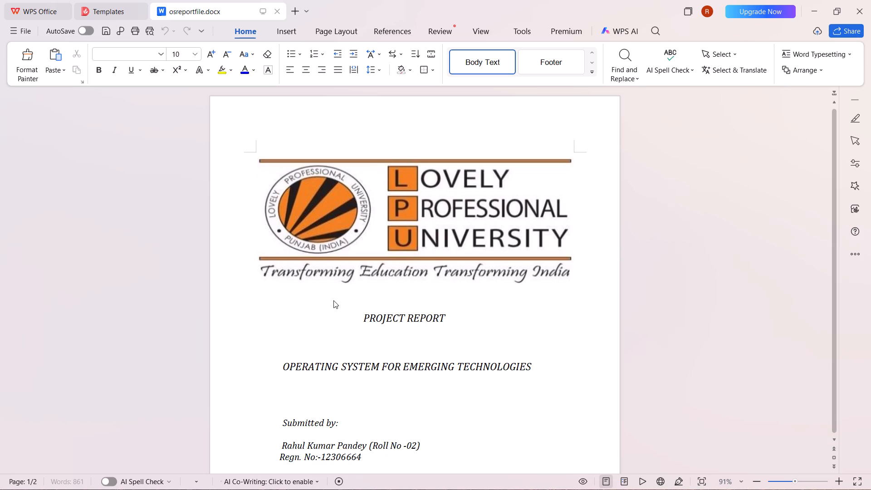
scroll(333, 300, down, 1)
scroll(632, 299, down, 1)
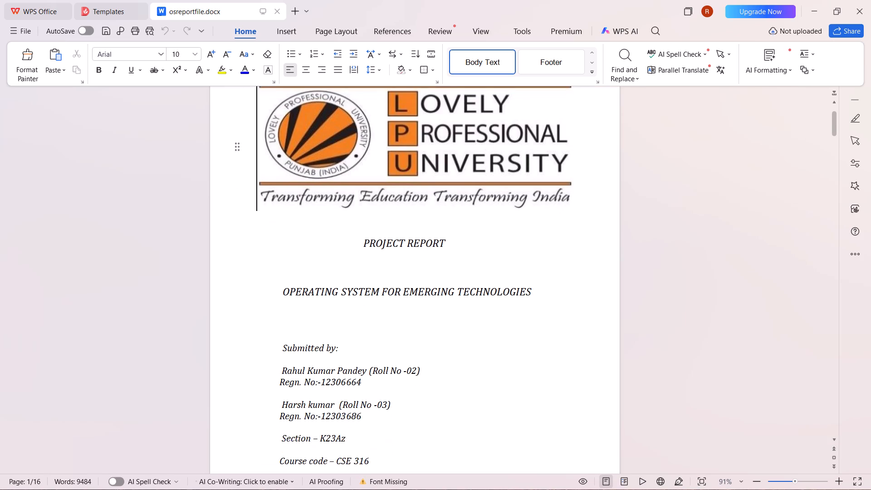
scroll(632, 299, down, 2)
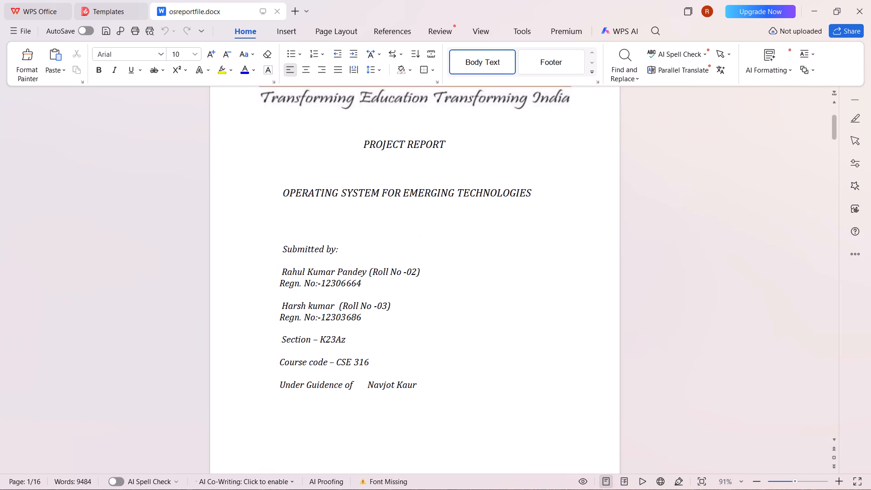
Delete the "OPERATING SYSTEM FOR EMERGING TECHNOLOGIES" title line from the report's cover page.
click(536, 191)
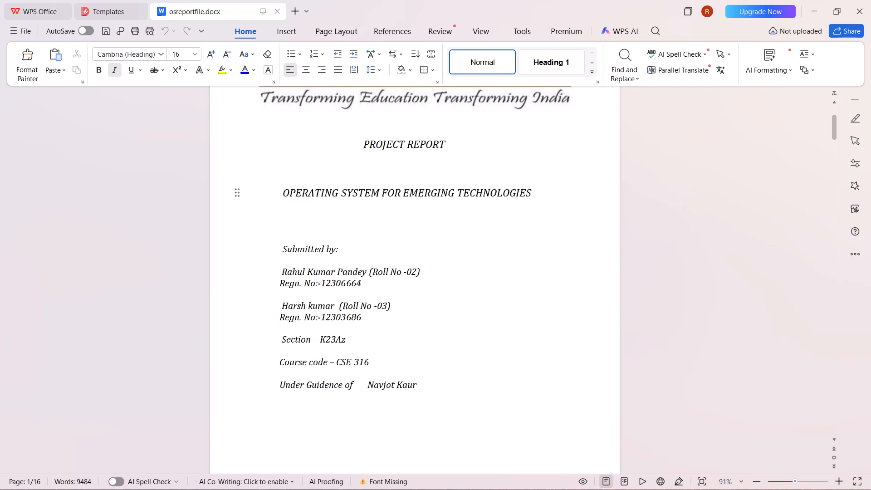
key(BackSpace)
key(BackSpace)
key(BackSpace)
key(BackSpace)
key(BackSpace)
key(BackSpace)
key(BackSpace)
key(BackSpace)
key(BackSpace)
key(BackSpace)
key(BackSpace)
key(BackSpace)
key(BackSpace)
key(BackSpace)
key(BackSpace)
key(BackSpace)
key(BackSpace)
key(BackSpace)
key(BackSpace)
key(BackSpace)
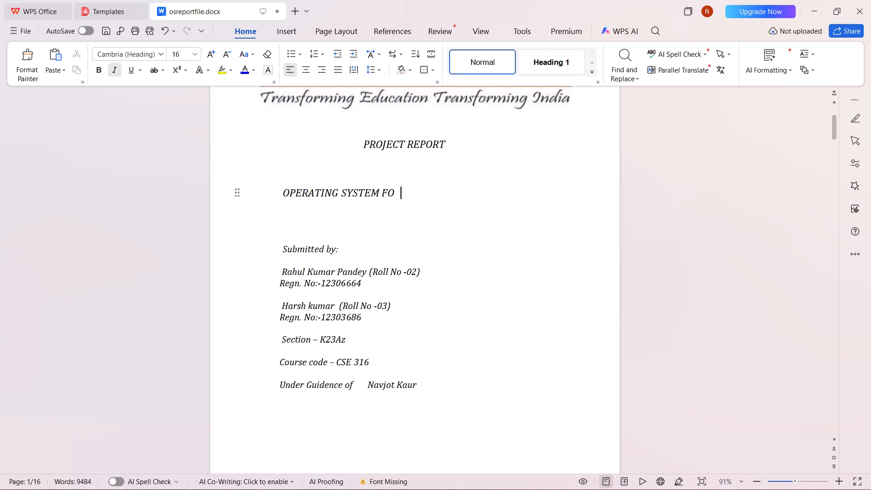
key(BackSpace)
key(BackSpace)
key(BackSpace)
key(BackSpace)
key(BackSpace)
key(BackSpace)
key(BackSpace)
key(BackSpace)
key(BackSpace)
key(BackSpace)
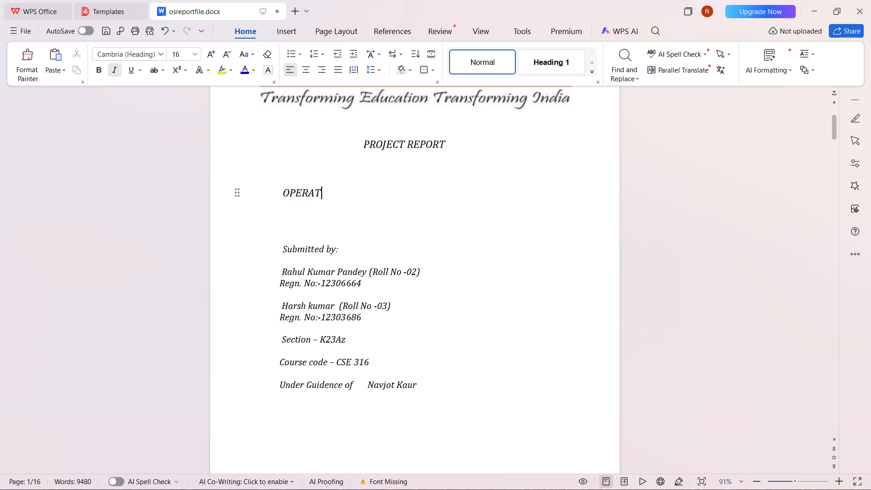
key(BackSpace)
key(BackSpace)
key(BackSpace)
key(BackSpace)
key(BackSpace)
key(BackSpace)
Close the lpu things folder window and open Project Synopsis.pdf from the Devops-333 folder on the desktop at its first page.
key(alt+Tab)
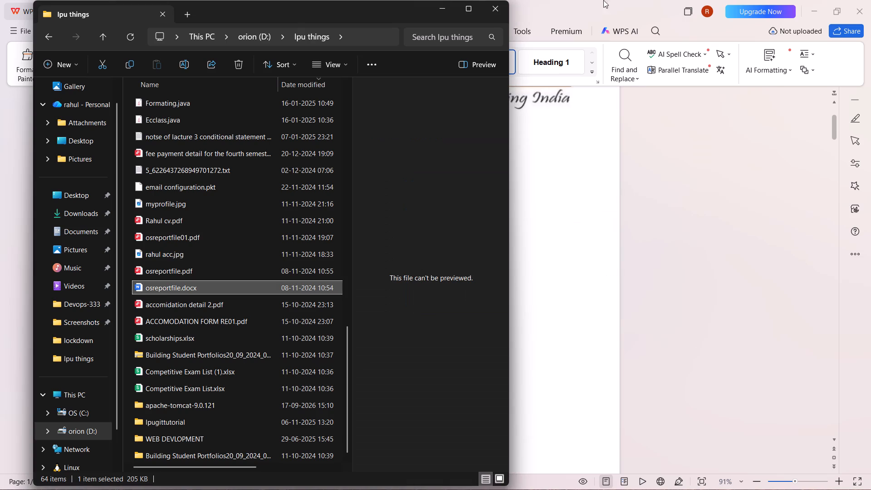
click(492, 4)
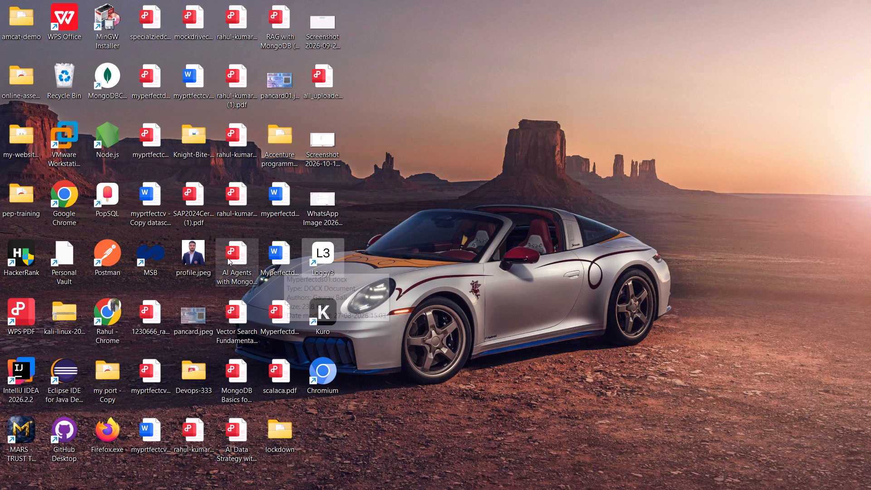
double_click(193, 383)
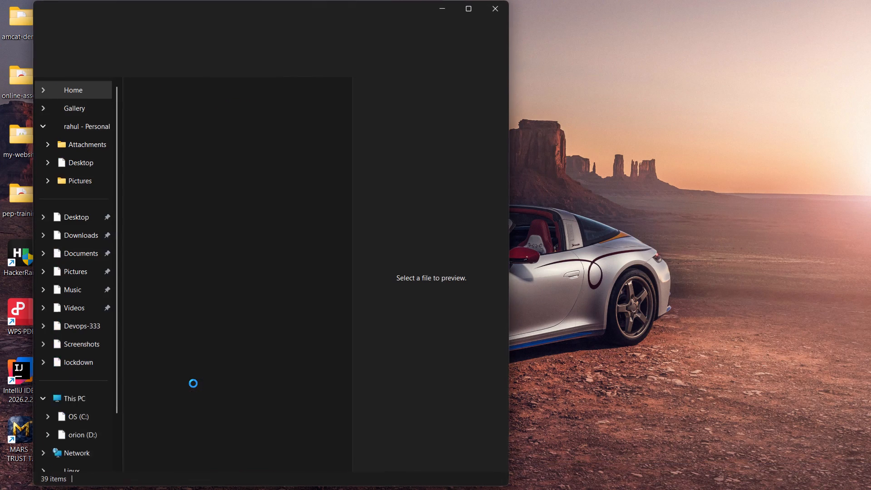
click(186, 151)
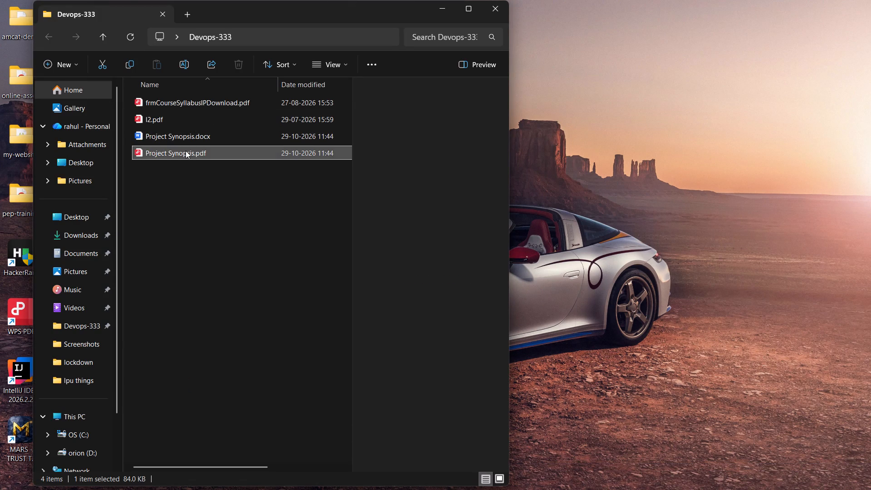
double_click(186, 151)
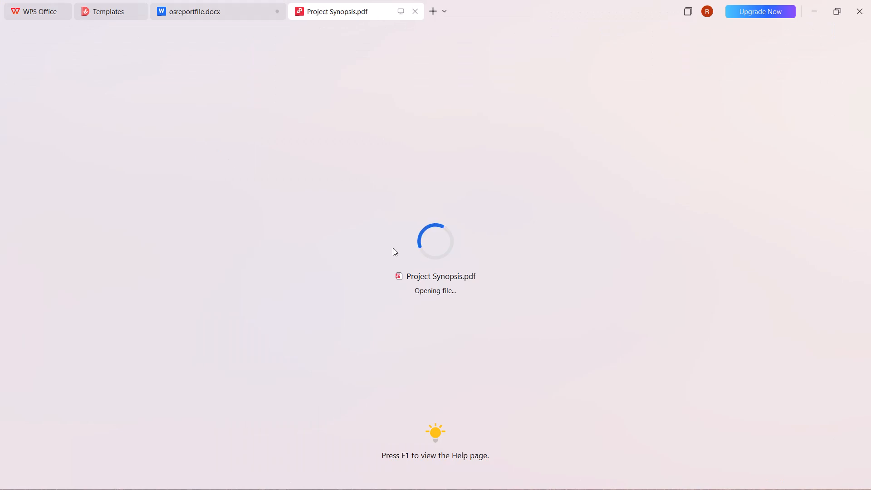
scroll(393, 248, up, 7)
scroll(393, 248, up, 19)
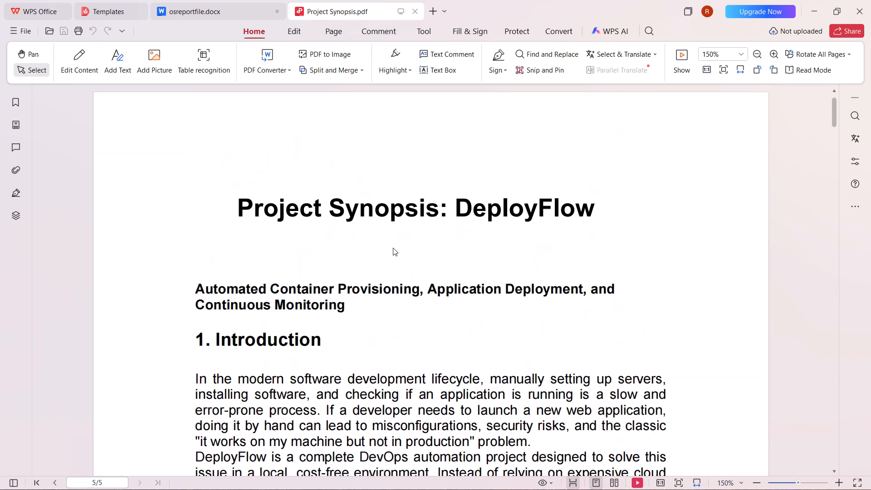
scroll(393, 248, up, 13)
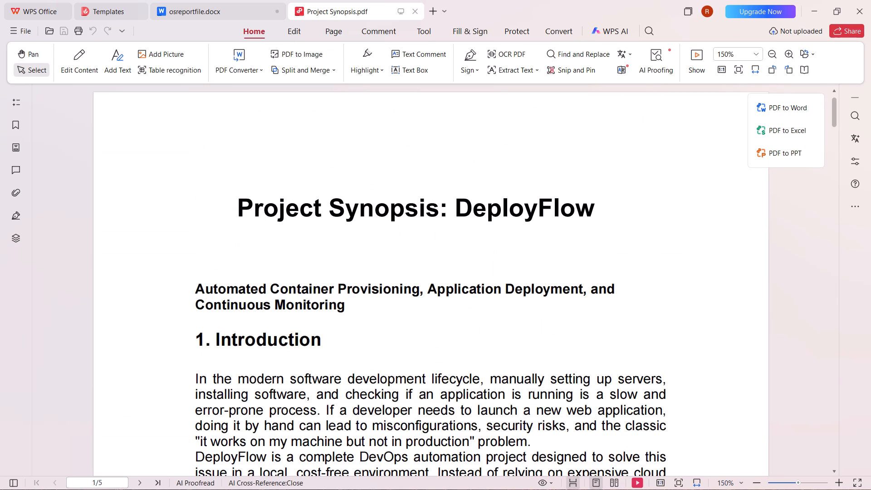
Copy the heading "Project Synopsis: DeployFlow" from the first page of the PDF.
drag(237, 205, 439, 231)
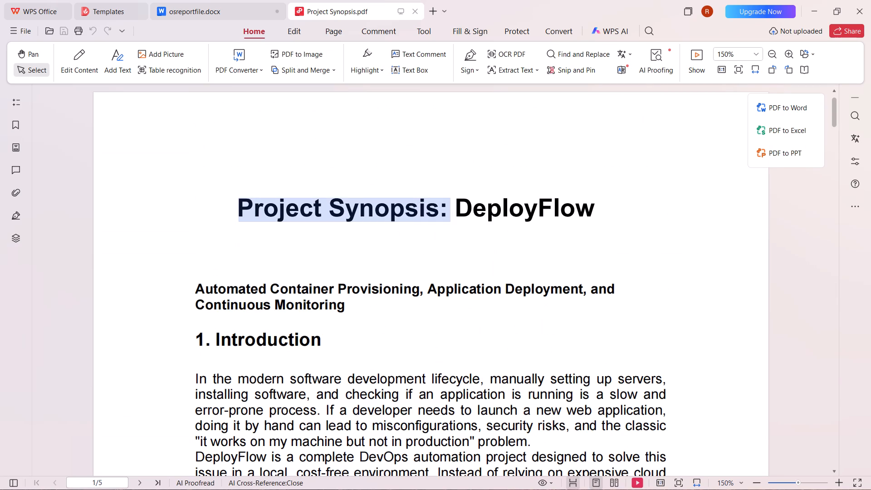
drag(439, 231, 602, 206)
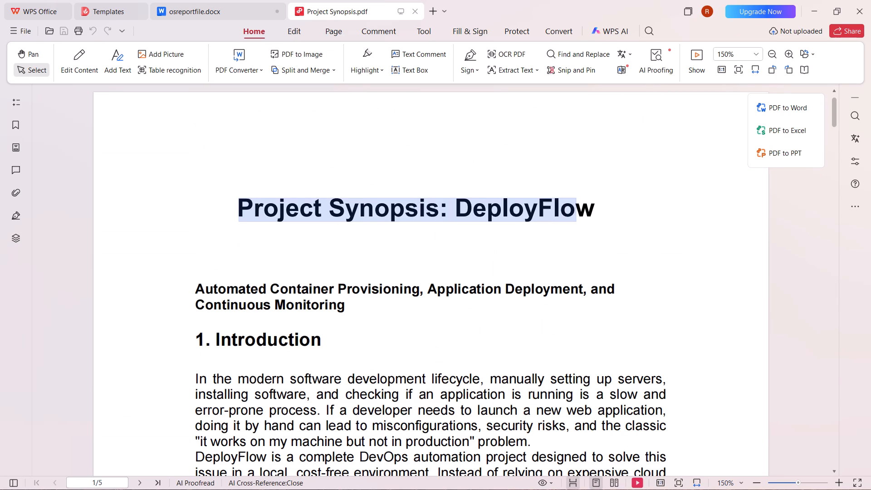
drag(602, 206, 602, 207)
key(ctrl+c)
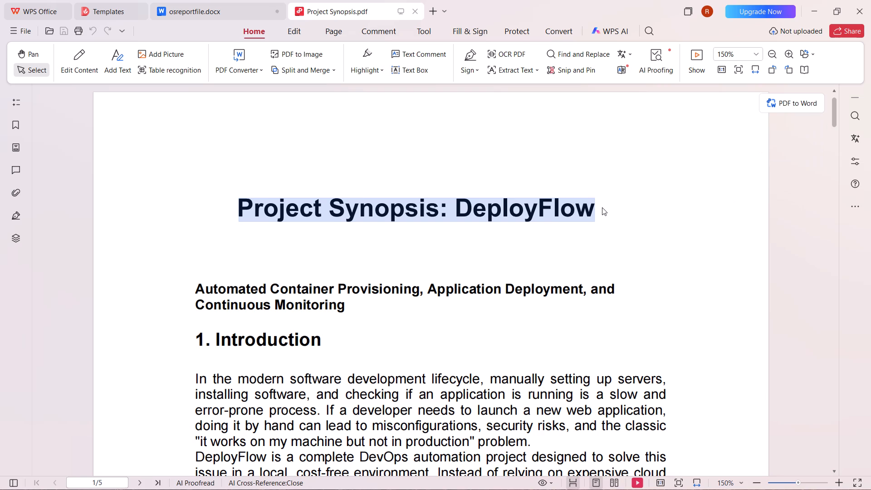
Delete the "PROJECT REPORT" heading on the osreportfile.docx cover page and insert a line break in its place.
click(216, 0)
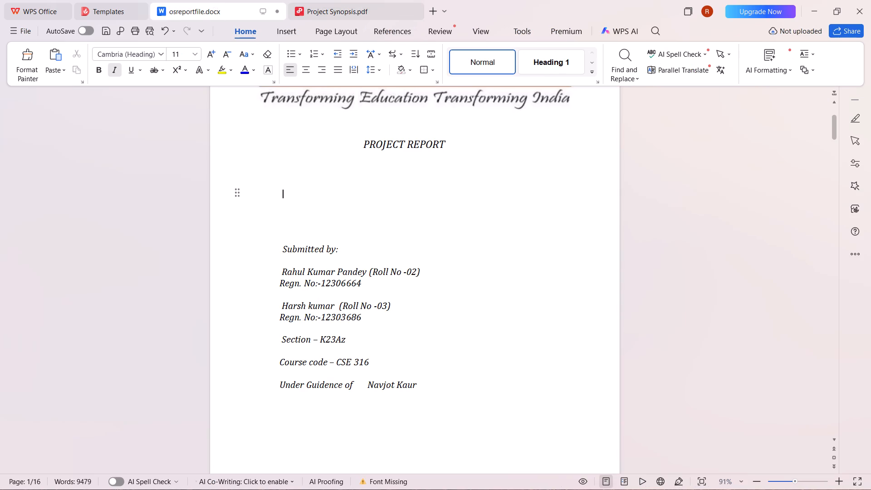
click(447, 152)
click(449, 149)
key(BackSpace)
key(BackSpace)
key(BackSpace)
key(BackSpace)
key(BackSpace)
key(BackSpace)
key(BackSpace)
key(BackSpace)
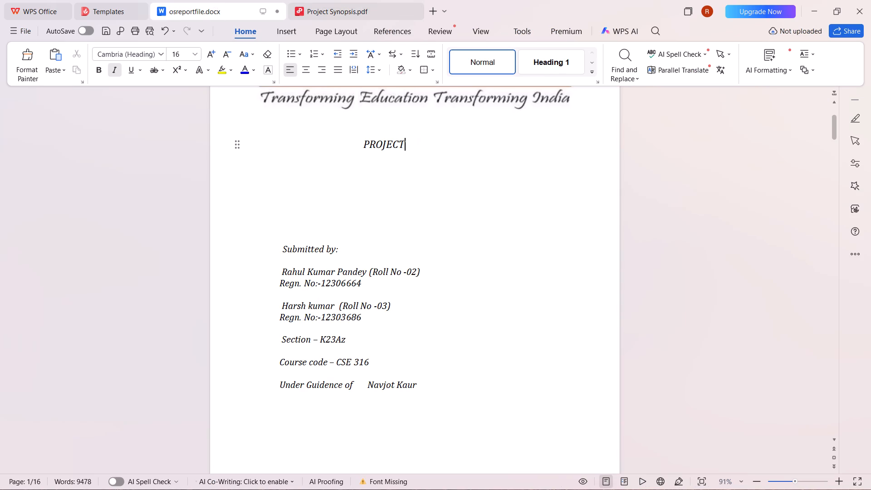
key(BackSpace)
key(BackSpace)
key(BackSpace)
key(BackSpace)
key(BackSpace)
key(BackSpace)
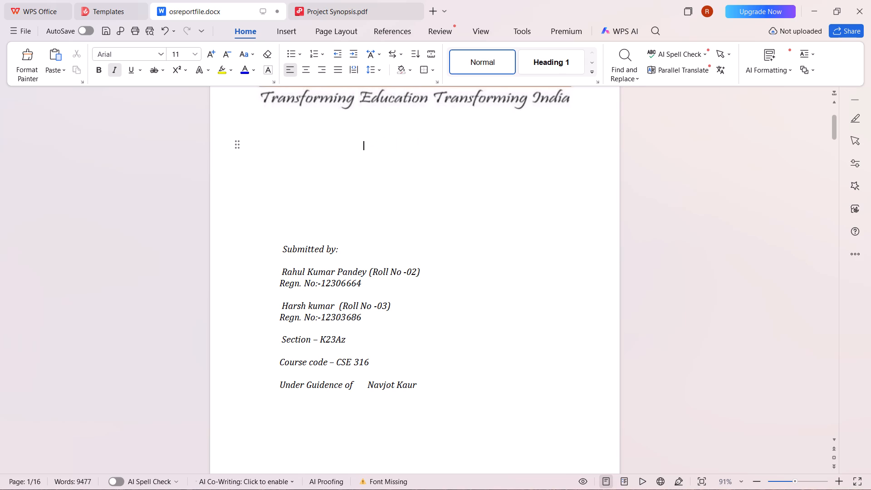
key(shift+Return)
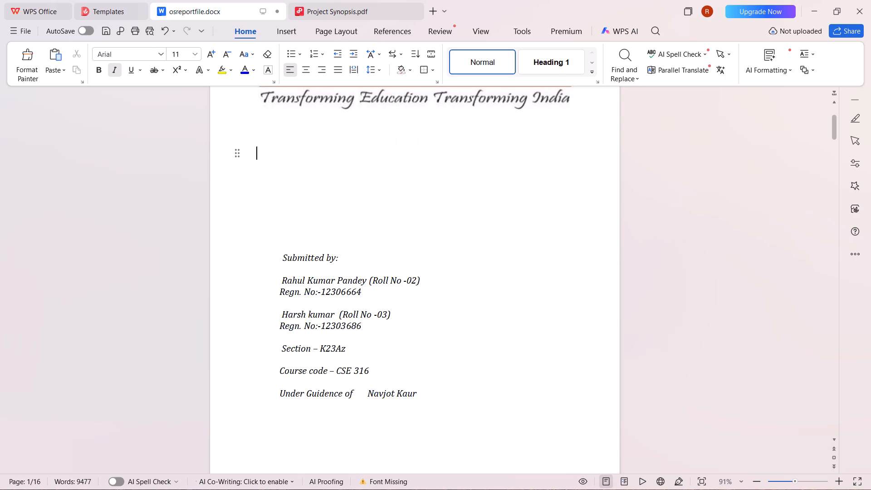
Paste the copied "Project Synopsis: DeployFlow" heading below the university logo, indented with spaces towards the middle of the page.
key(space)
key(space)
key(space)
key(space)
scroll(449, 149, down, 4)
scroll(449, 149, up, 4)
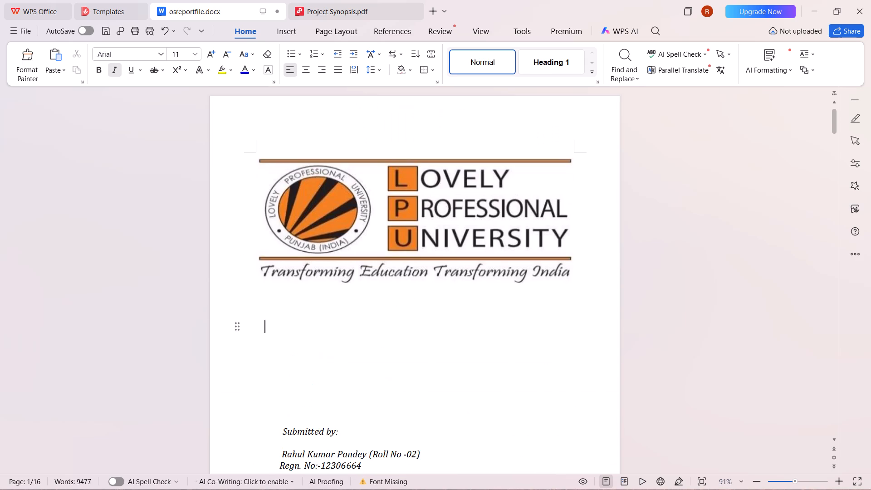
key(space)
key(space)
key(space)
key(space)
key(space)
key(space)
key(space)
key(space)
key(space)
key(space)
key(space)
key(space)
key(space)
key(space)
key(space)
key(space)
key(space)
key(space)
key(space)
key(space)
key(ctrl+v)
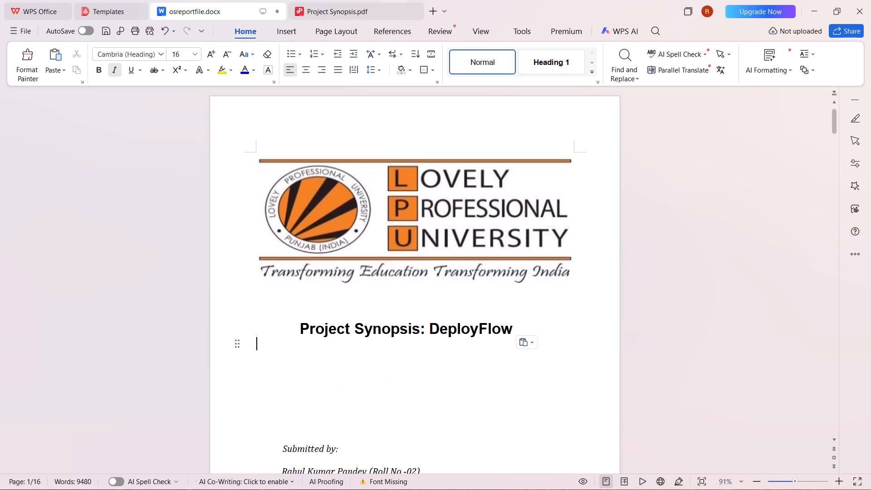
Remove surplus blank lines and spaces above "Submitted by:" to bring the submission details closer to the heading.
click(434, 361)
scroll(434, 361, down, 3)
click(289, 335)
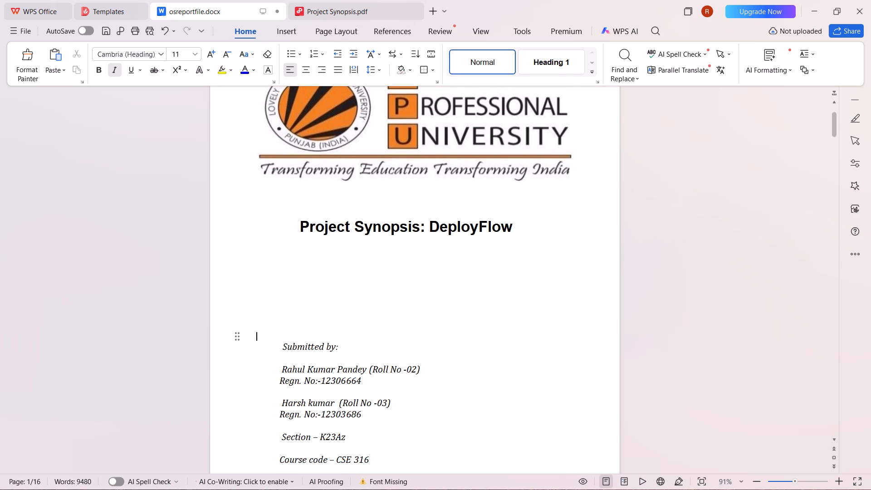
key(BackSpace)
key(BackSpace)
key(BackSpace)
key(BackSpace)
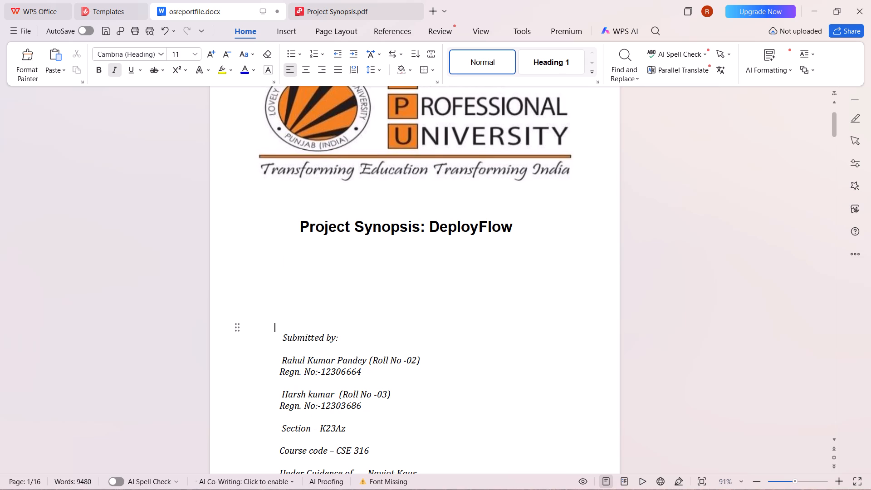
key(BackSpace)
key(BackSpace)
key(BackSpace)
key(BackSpace)
key(BackSpace)
key(BackSpace)
key(BackSpace)
key(BackSpace)
key(BackSpace)
key(BackSpace)
key(BackSpace)
key(BackSpace)
key(BackSpace)
key(BackSpace)
key(BackSpace)
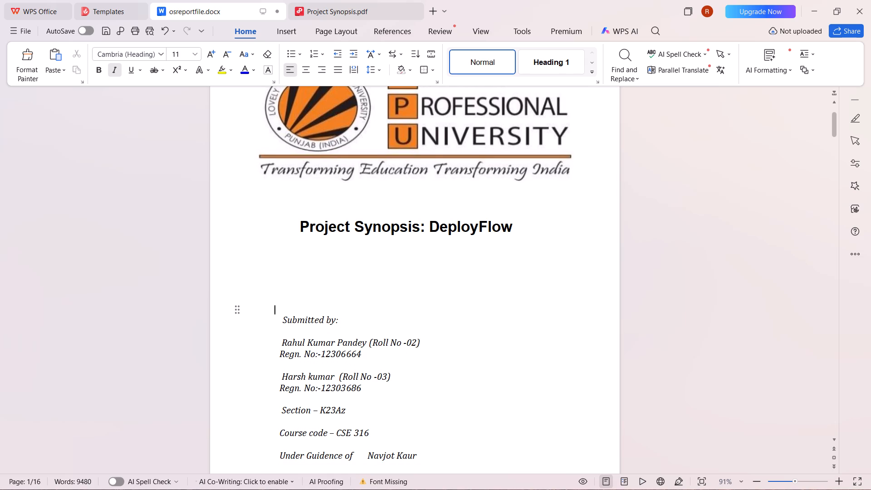
key(BackSpace)
key(BackSpace)
key(BackSpace)
key(BackSpace)
key(BackSpace)
key(BackSpace)
key(BackSpace)
key(BackSpace)
key(BackSpace)
key(BackSpace)
key(BackSpace)
key(BackSpace)
key(BackSpace)
key(BackSpace)
scroll(289, 335, down, 3)
scroll(289, 335, up, 1)
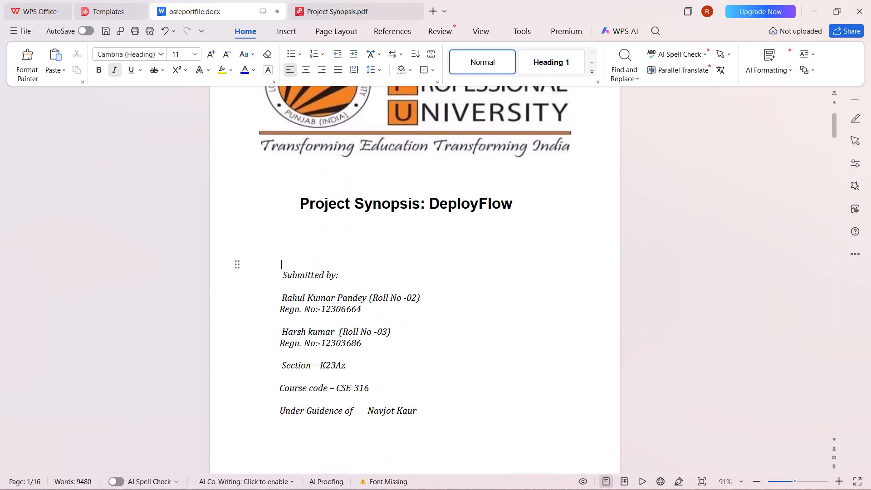
Copy the subtitle "Automated Container Provisioning, Application Deployment, and Continuous Monitoring" from Project Synopsis.pdf.
key(alt+Tab)
key(alt+Tab)
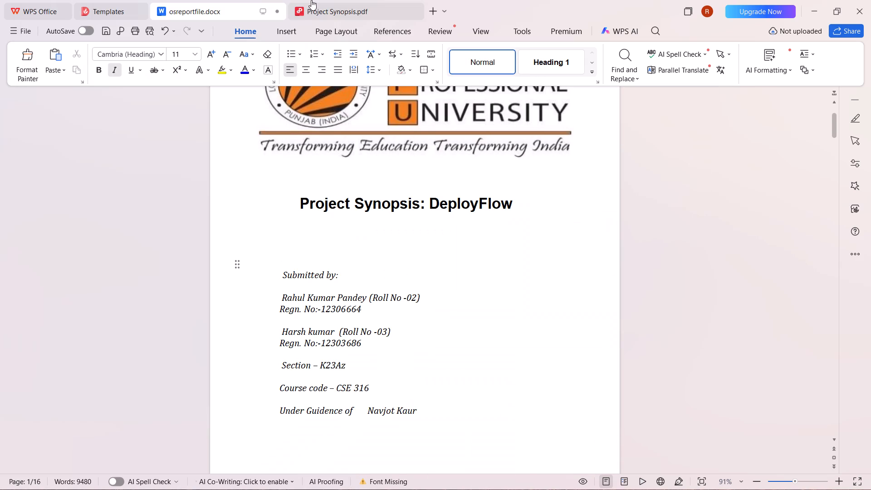
click(353, 0)
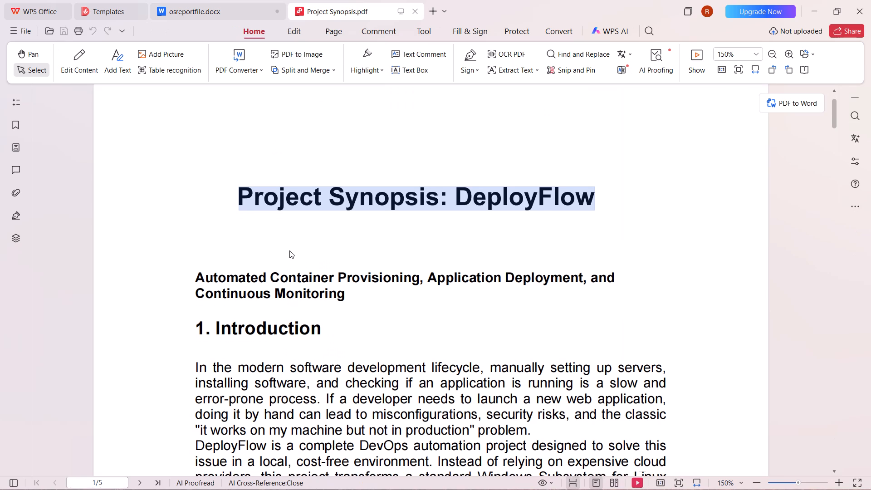
drag(188, 265, 344, 305)
key(ctrl+c)
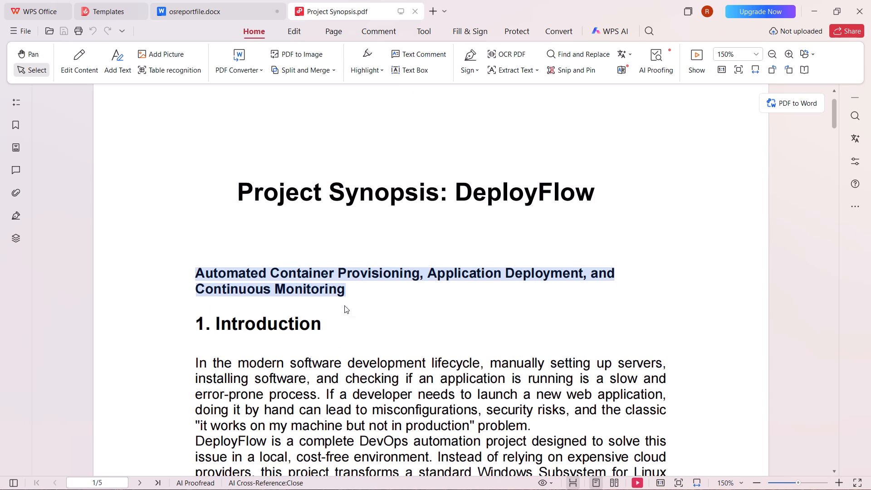
Paste the copied subtitle into osreportfile.docx on a new line beneath the "Project Synopsis: DeployFlow" heading.
key(alt+Tab)
click(544, 173)
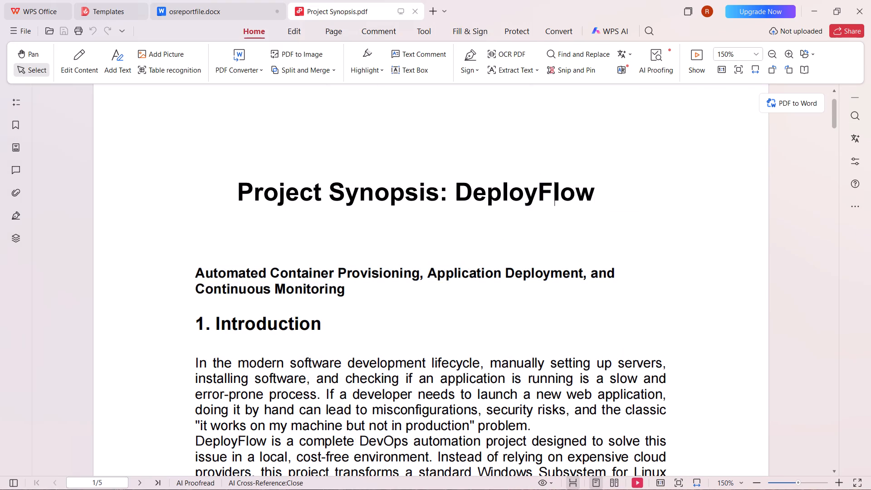
click(251, 1)
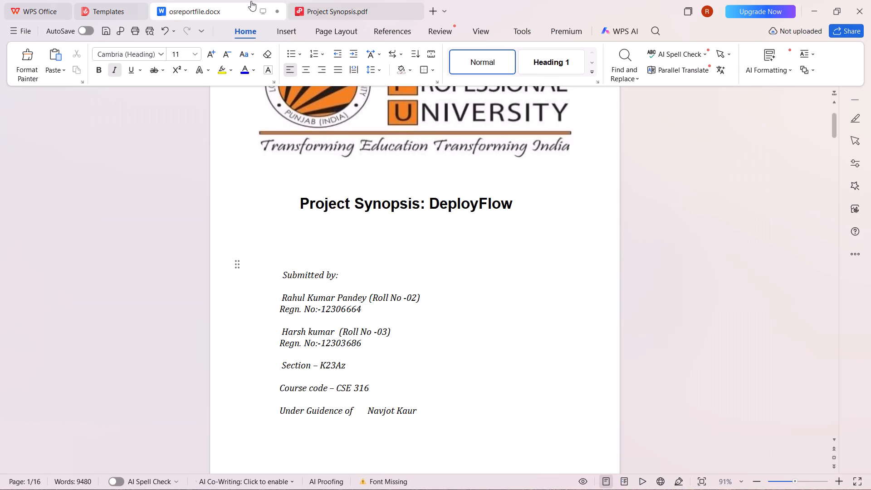
click(321, 218)
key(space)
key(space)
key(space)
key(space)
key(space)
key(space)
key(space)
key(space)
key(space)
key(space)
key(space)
key(Return)
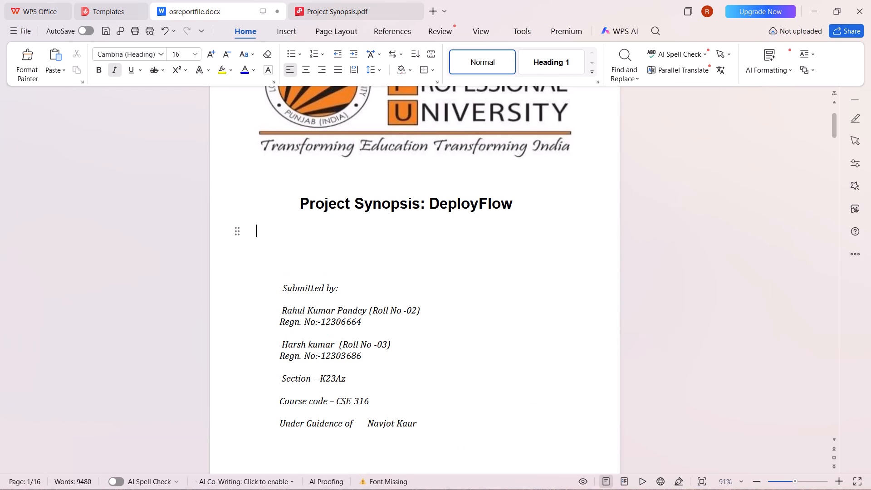
key(ctrl+v)
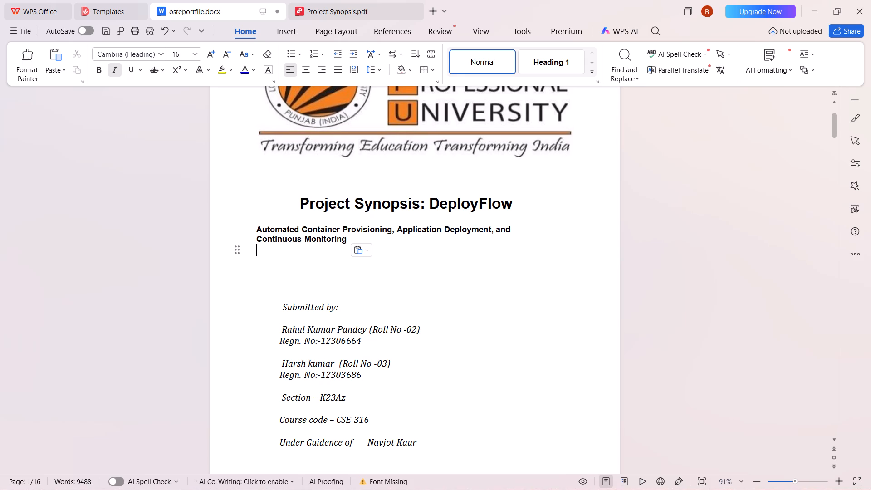
Indent both lines of the subtitle with spaces so that "Automated" and "Continuous" start at the same position.
click(252, 228)
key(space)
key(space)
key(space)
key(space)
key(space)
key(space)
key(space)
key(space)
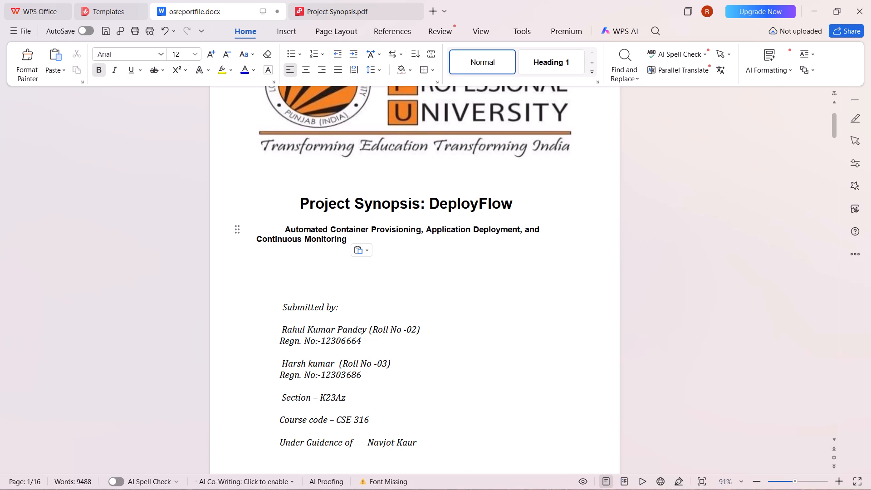
click(254, 237)
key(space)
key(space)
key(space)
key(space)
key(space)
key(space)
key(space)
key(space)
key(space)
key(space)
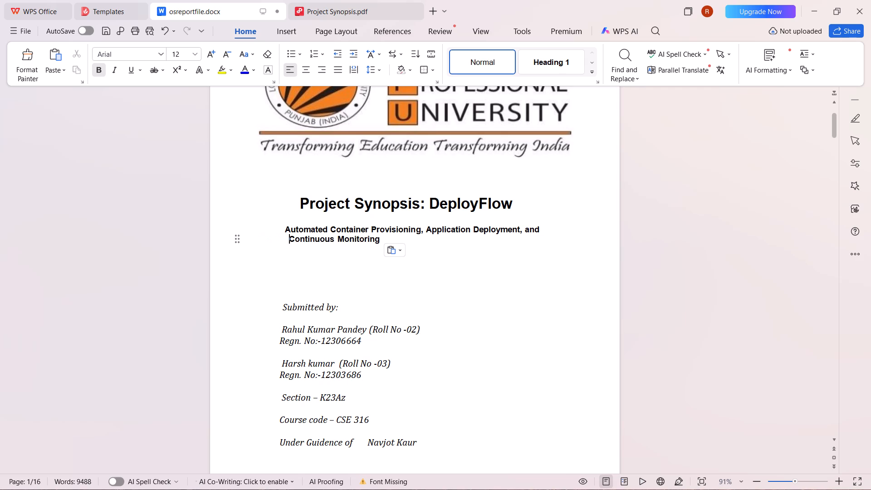
key(BackSpace)
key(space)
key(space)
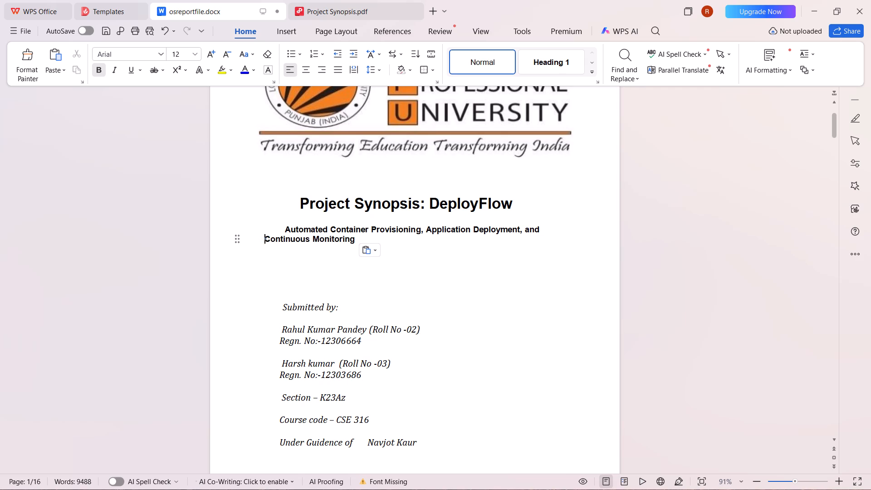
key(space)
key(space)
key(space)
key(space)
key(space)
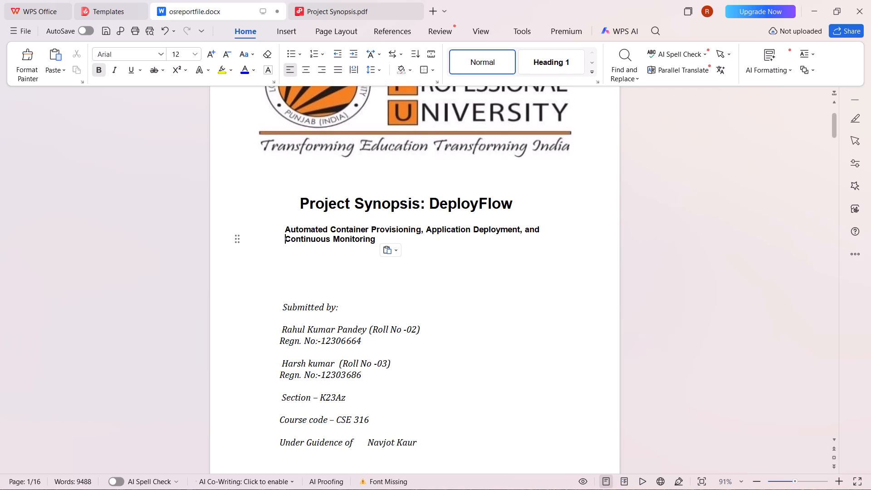
Delete the remaining blank lines between the subtitle and "Submitted by:" on the cover page.
click(459, 264)
scroll(459, 264, down, 1)
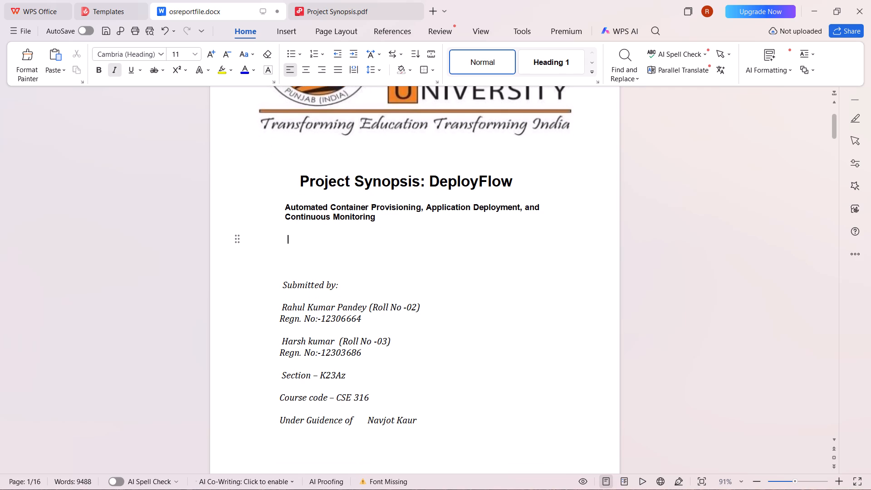
click(285, 279)
key(BackSpace)
key(BackSpace)
key(BackSpace)
key(BackSpace)
key(BackSpace)
key(BackSpace)
drag(263, 248, 287, 271)
key(BackSpace)
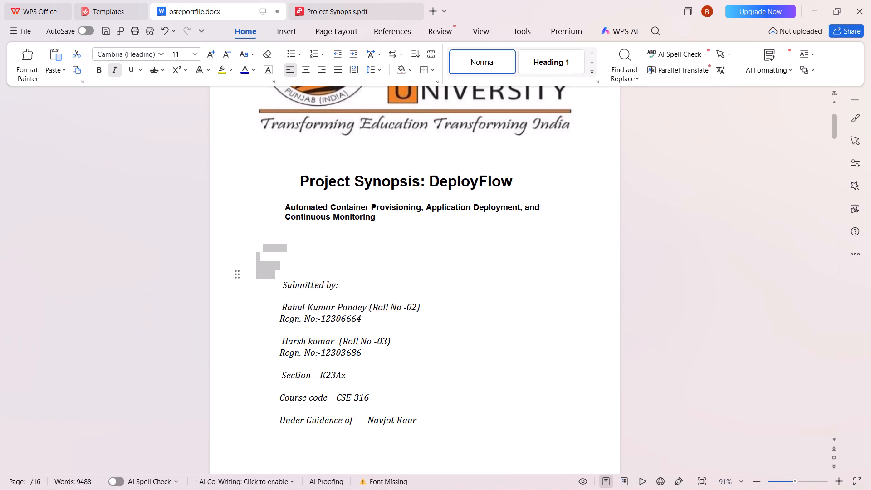
scroll(287, 271, right, 1)
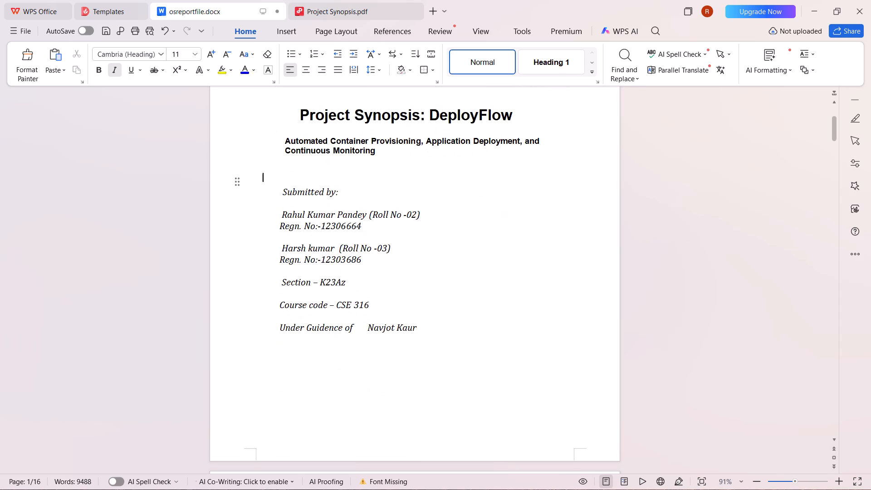
scroll(287, 271, right, 1)
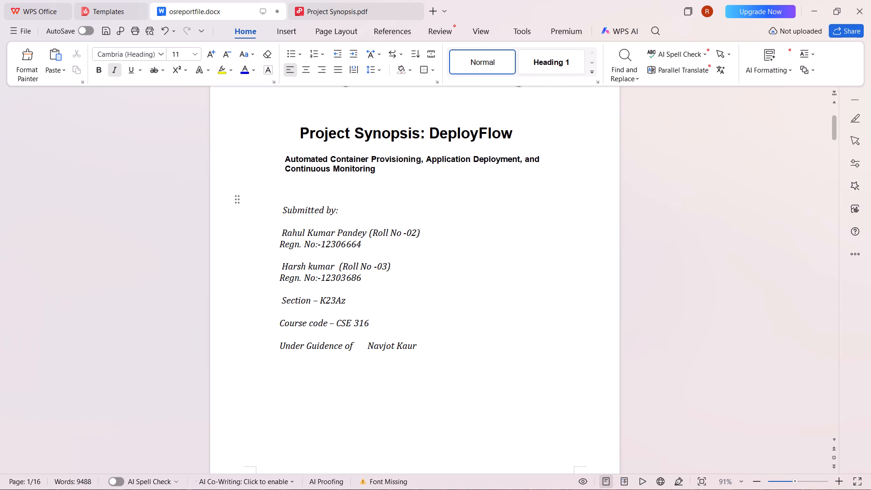
Delete the old student, section, course code and guidance details beneath "Submitted by:" on the cover page.
click(427, 235)
key(BackSpace)
key(BackSpace)
key(BackSpace)
key(BackSpace)
key(BackSpace)
key(BackSpace)
key(BackSpace)
key(BackSpace)
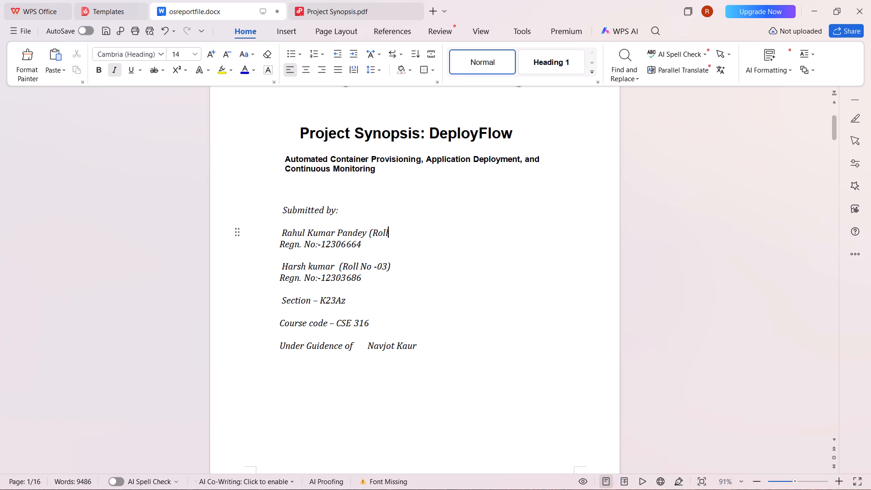
drag(281, 231, 417, 345)
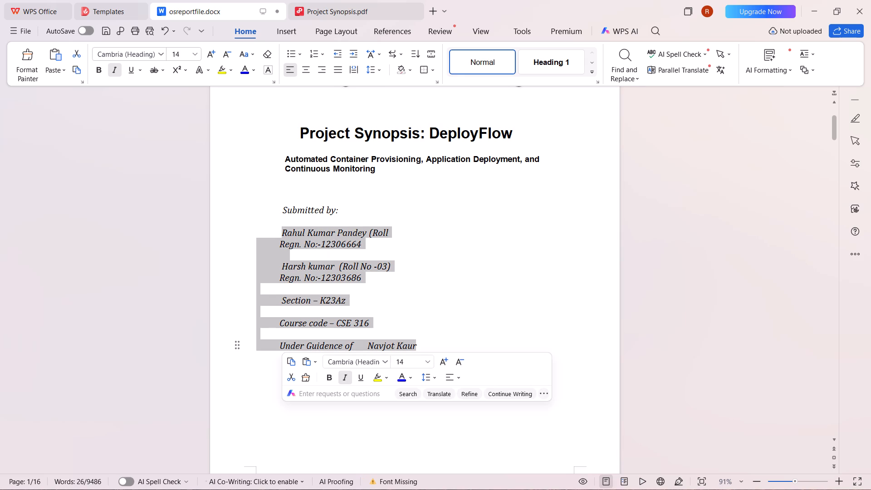
key(BackSpace)
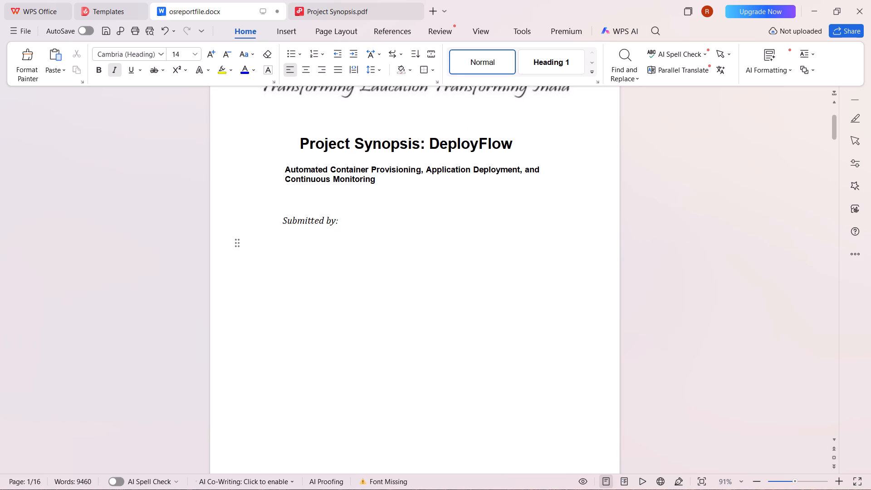
Format the "Submitted by:" line in bold Arial.
drag(341, 219, 315, 218)
drag(315, 218, 282, 216)
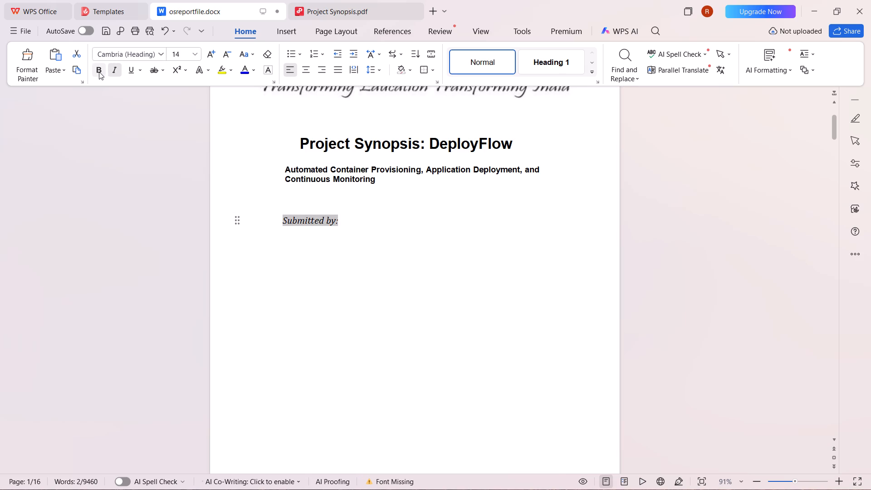
click(99, 72)
click(160, 53)
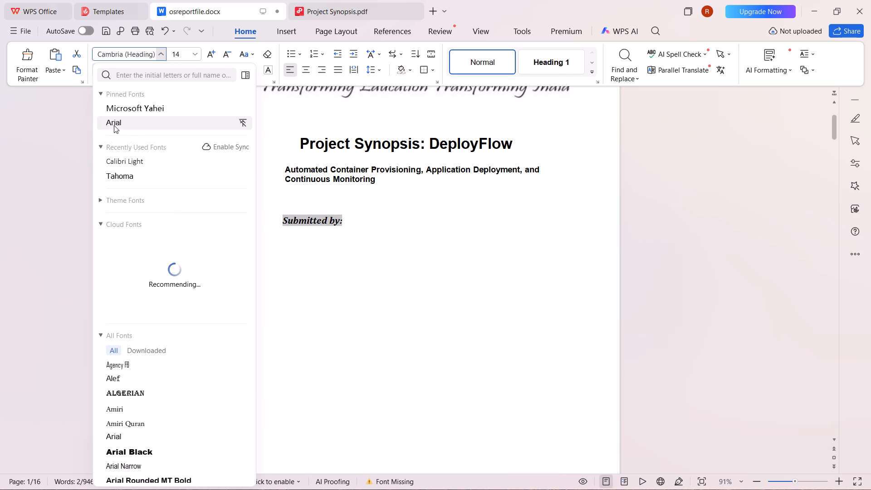
click(114, 125)
click(369, 218)
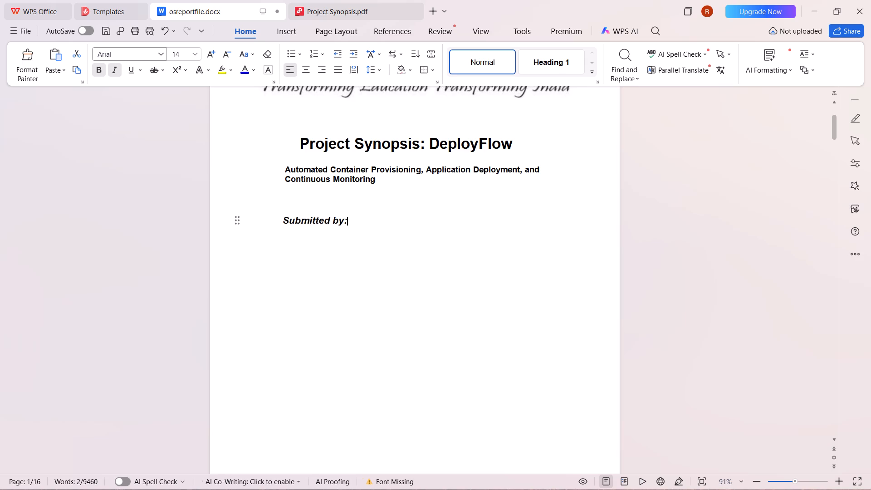
Add a spacer line and a new line beneath "Submitted by:", indenting with spaces to match the start of "Submitted by:".
key(Return)
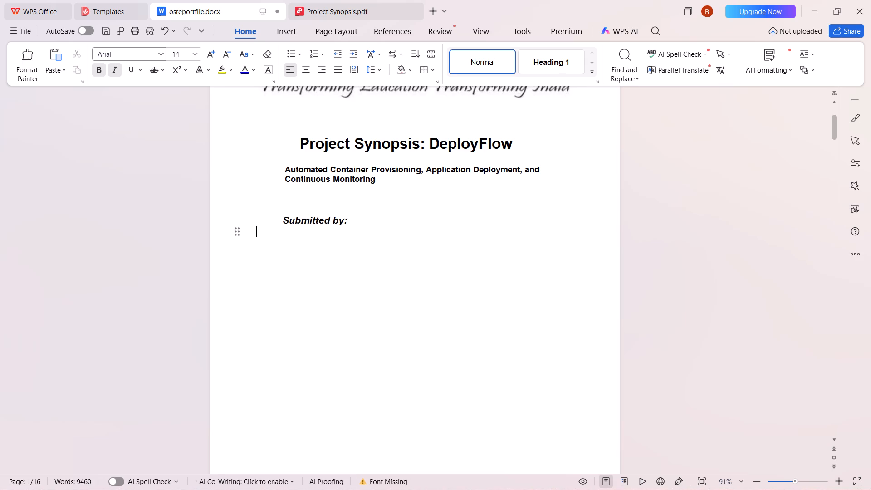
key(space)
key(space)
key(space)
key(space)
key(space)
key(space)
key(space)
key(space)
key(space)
scroll(369, 218, up, 2)
scroll(369, 218, right, 1)
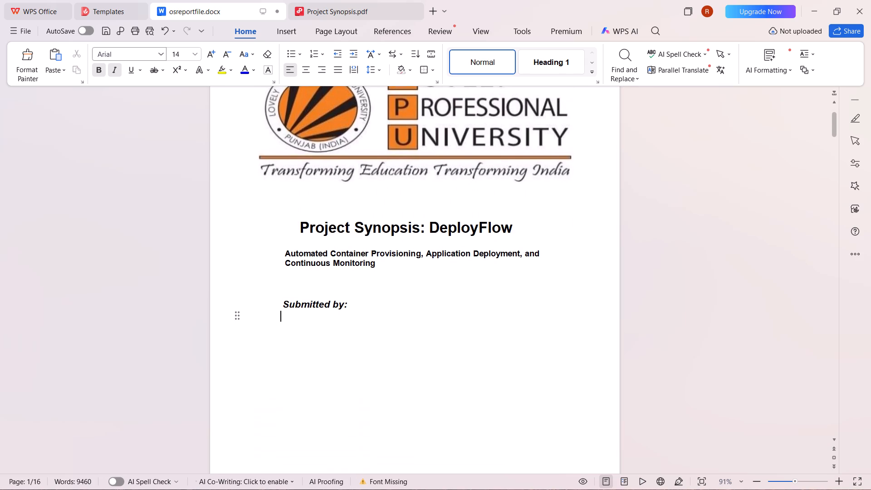
scroll(369, 218, right, 1)
key(Return)
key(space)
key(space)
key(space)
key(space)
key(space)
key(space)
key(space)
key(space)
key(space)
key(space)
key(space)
key(BackSpace)
Enter "Name:-" followed by the first student's full name on the indented line.
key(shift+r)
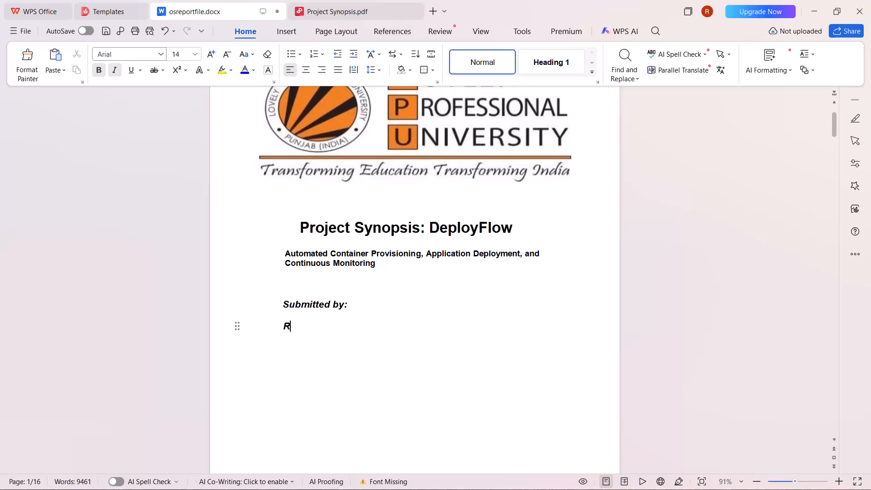
key(BackSpace)
key(BackSpace)
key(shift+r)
key(BackSpace)
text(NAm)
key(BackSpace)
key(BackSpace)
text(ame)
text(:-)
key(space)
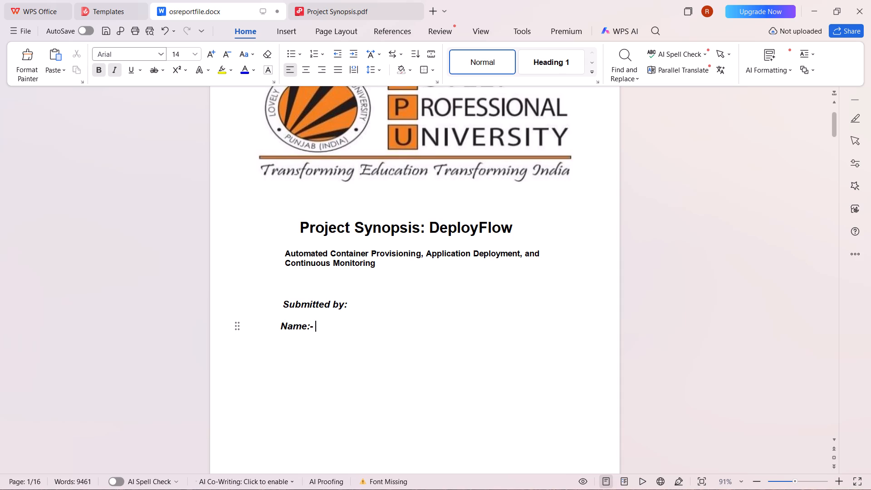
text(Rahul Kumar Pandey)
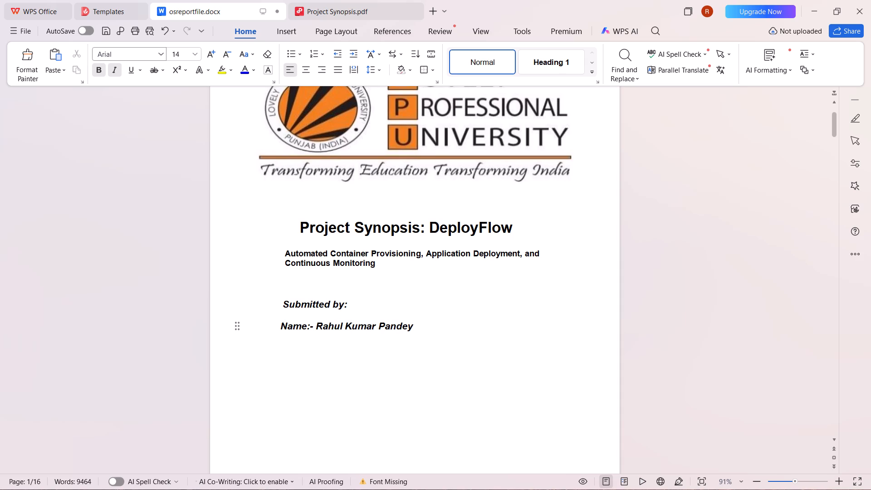
Start a roll number line directly beneath the student's name, indented with spaces to align with "Name:-".
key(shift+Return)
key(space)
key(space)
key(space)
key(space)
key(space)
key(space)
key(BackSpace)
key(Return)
Add an indented "Roll no:-" entry with the student's roll number beneath the name on the cover page.
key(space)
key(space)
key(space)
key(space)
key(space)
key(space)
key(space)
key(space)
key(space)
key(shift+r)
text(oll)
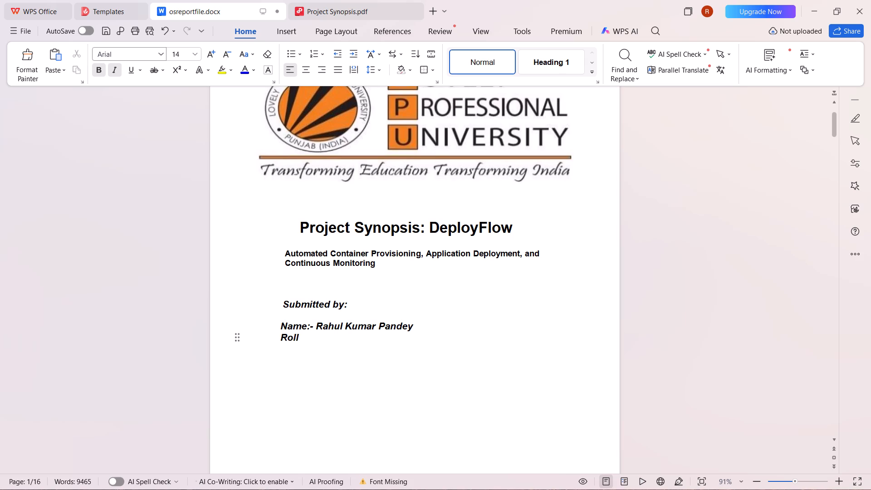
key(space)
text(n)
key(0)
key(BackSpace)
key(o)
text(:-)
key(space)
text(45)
Add a new line "Reg no:-" with the student's registration number, indented to align with the roll number line.
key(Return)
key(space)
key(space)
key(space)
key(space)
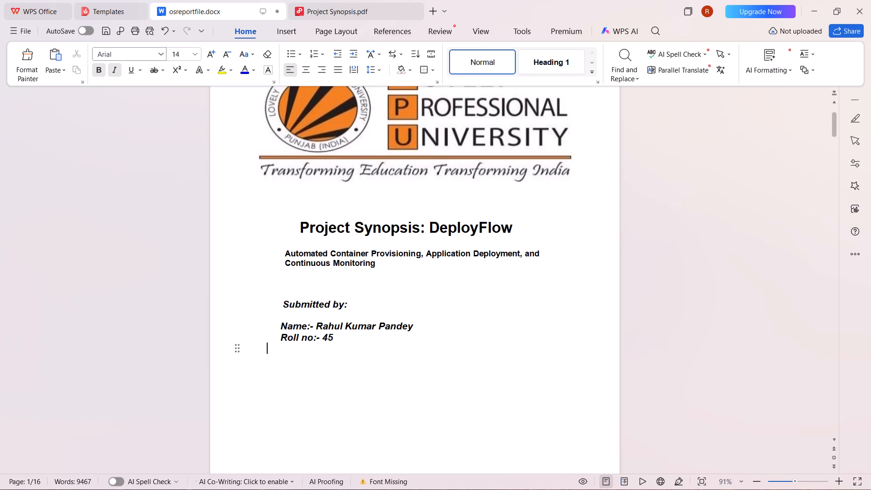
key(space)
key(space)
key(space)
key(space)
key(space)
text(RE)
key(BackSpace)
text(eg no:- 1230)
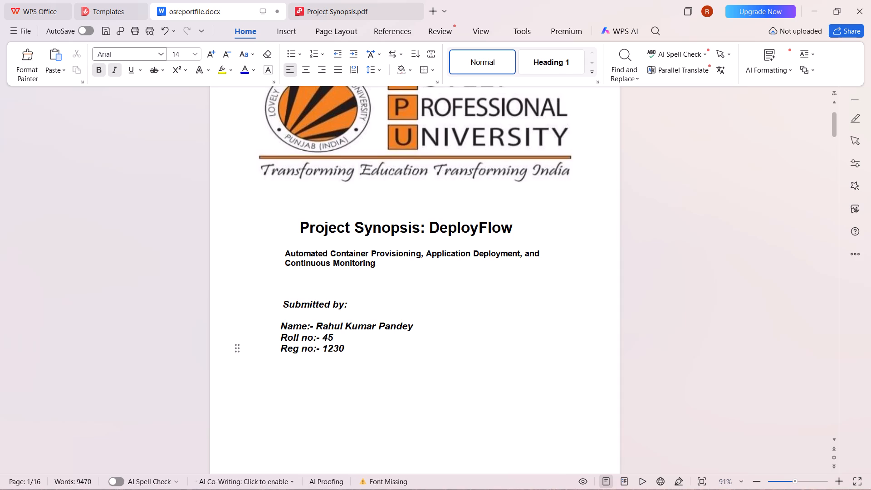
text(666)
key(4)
Add a new line "Course code :- INT333" beneath the registration number, indented to align with the lines above.
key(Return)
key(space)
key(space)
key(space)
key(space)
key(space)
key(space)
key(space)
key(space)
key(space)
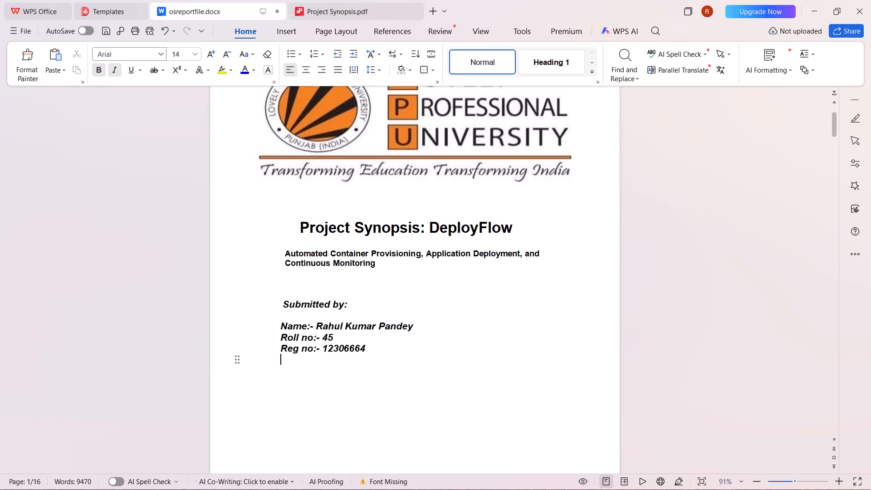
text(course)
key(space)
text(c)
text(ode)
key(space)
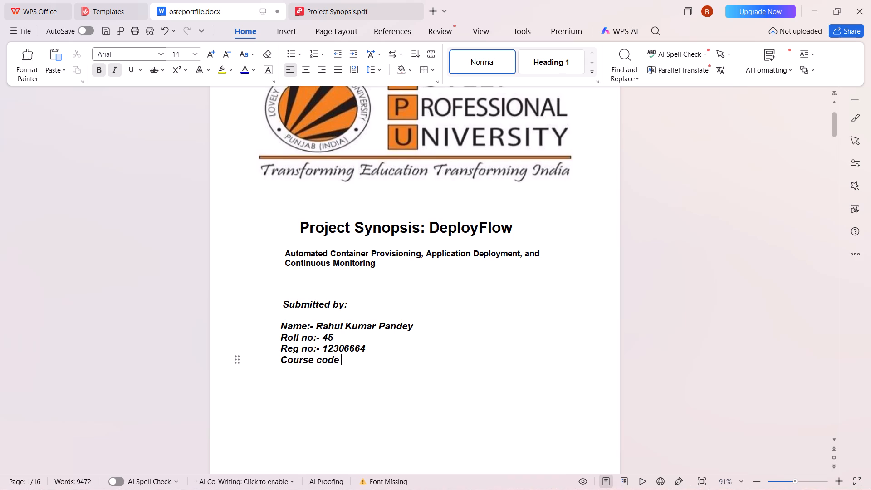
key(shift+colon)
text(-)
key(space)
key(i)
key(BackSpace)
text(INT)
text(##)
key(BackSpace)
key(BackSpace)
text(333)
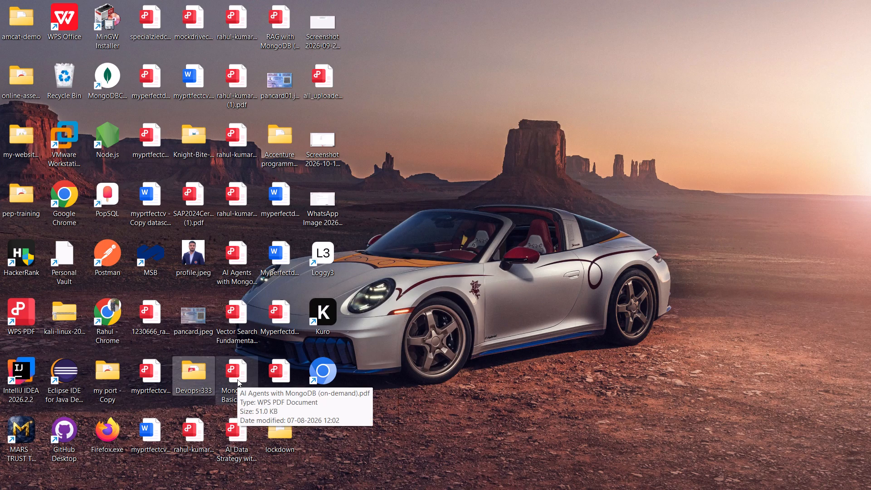
Open frmCourseSyllabusIPDownload.pdf from the Devops-333 desktop folder and copy ":DEVOPS ADVANCE CONFIGURATION MANAGEMENT" from its heading.
double_click(190, 373)
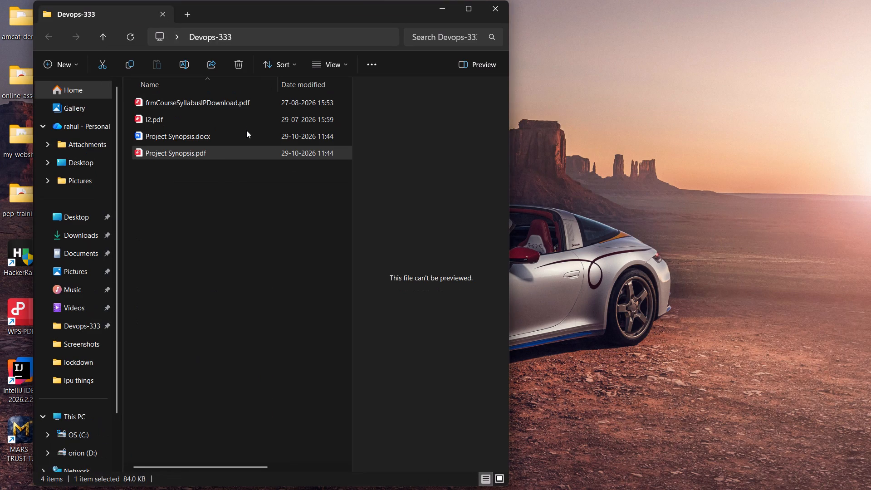
double_click(244, 104)
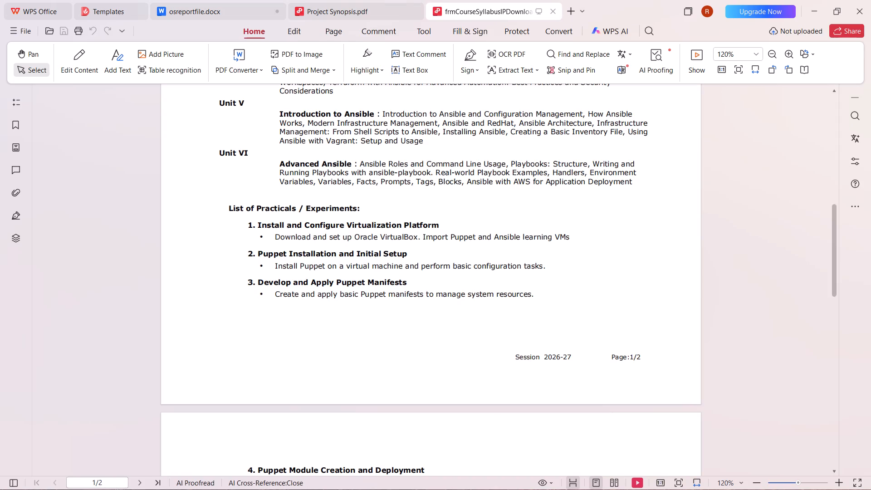
scroll(359, 216, up, 16)
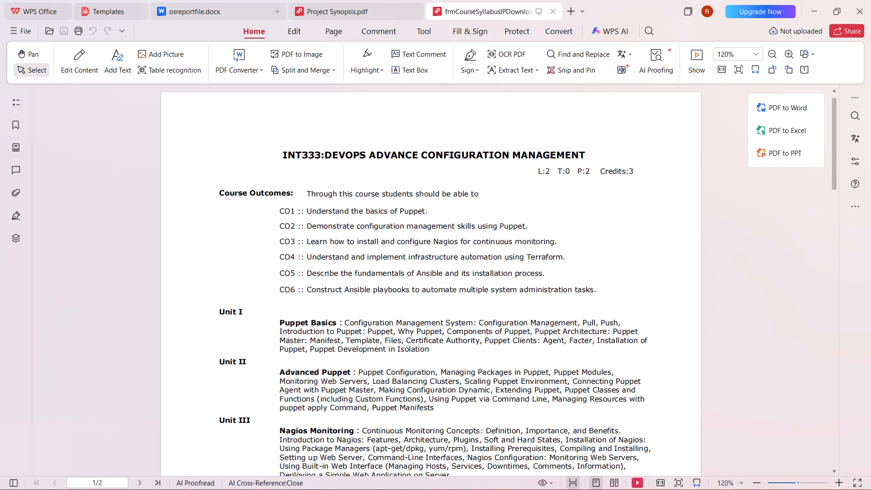
drag(325, 157, 453, 172)
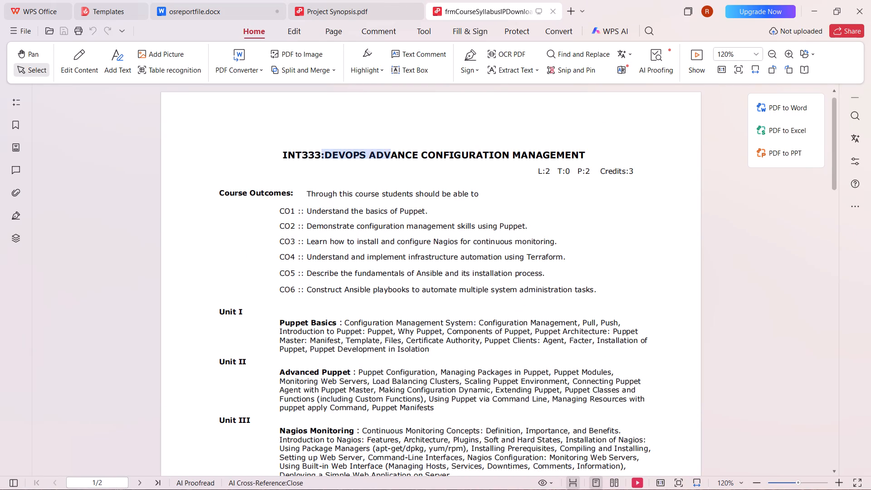
drag(453, 172, 589, 149)
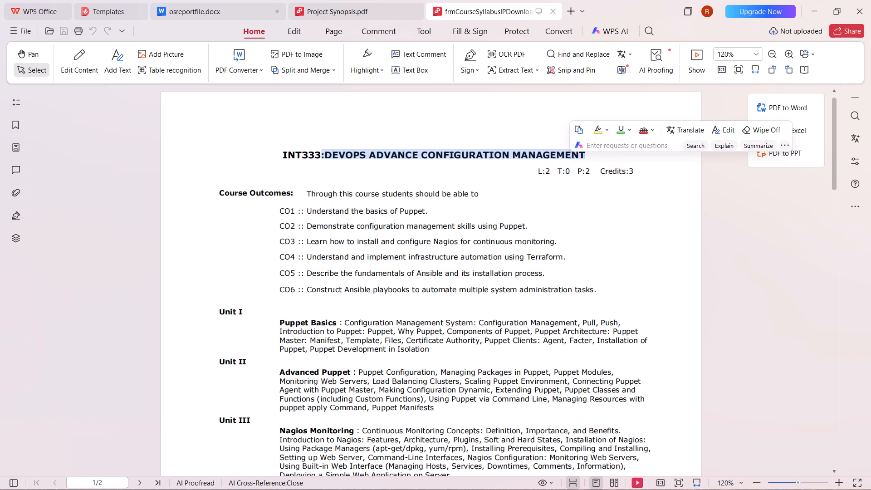
key(ctrl+c)
Return to osreportfile.docx and paste the copied course title in parentheses directly after "INT333".
key(alt+Tab)
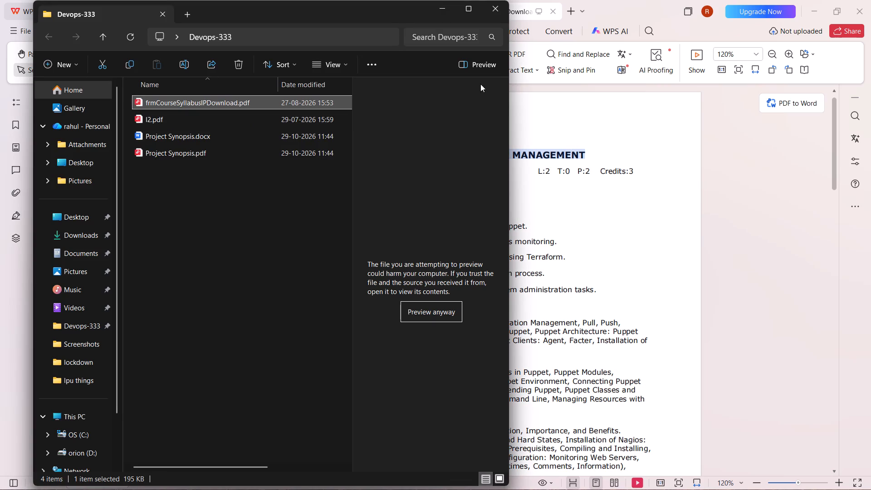
click(532, 119)
click(237, 2)
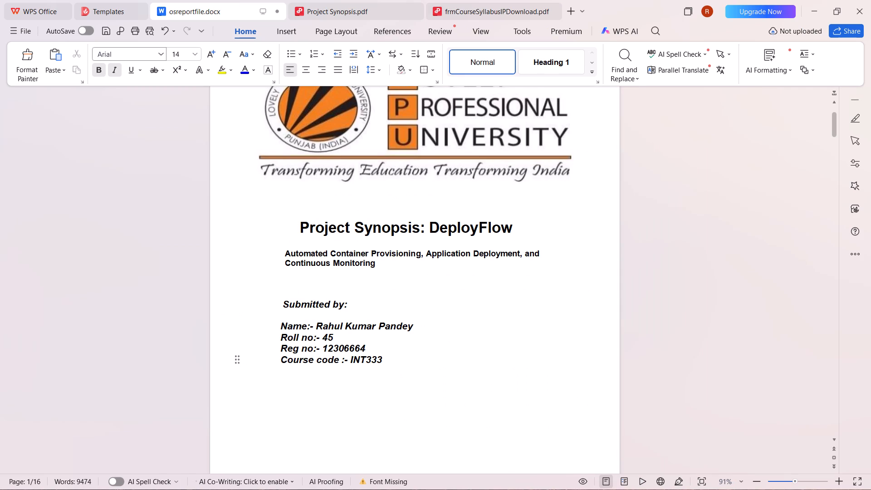
key(shift+parenleft)
key(ctrl+v)
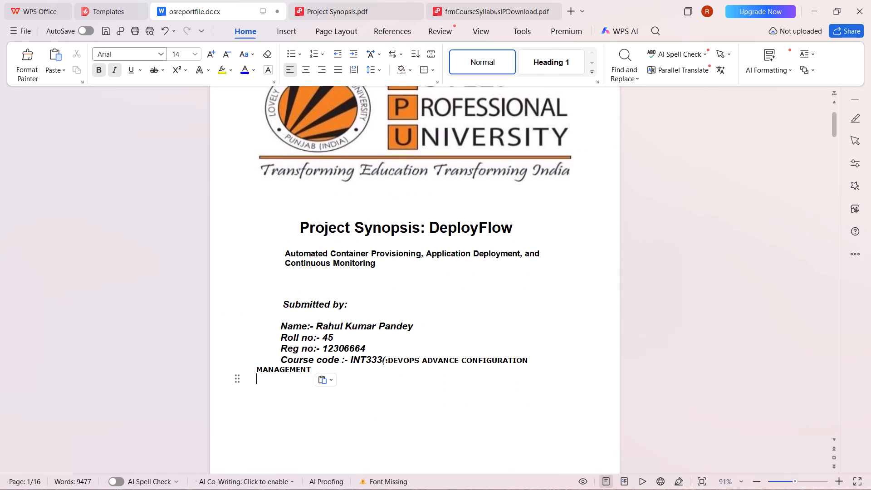
click(320, 367)
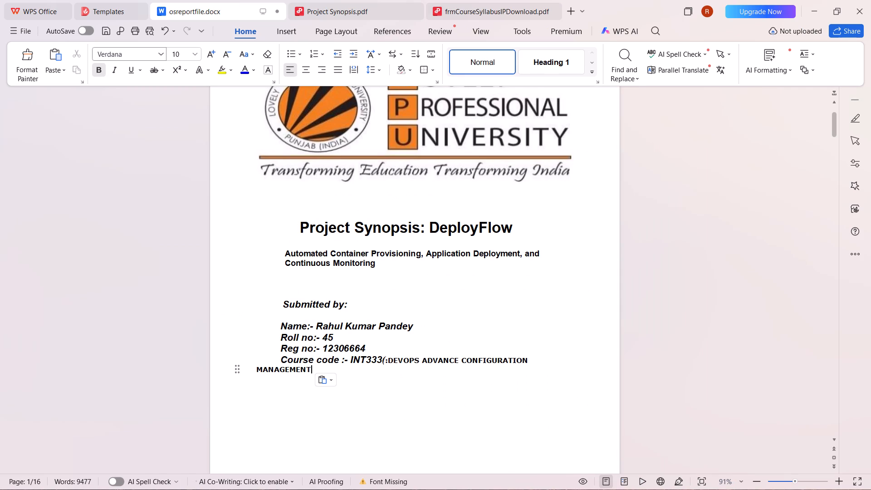
key(shift+parenright)
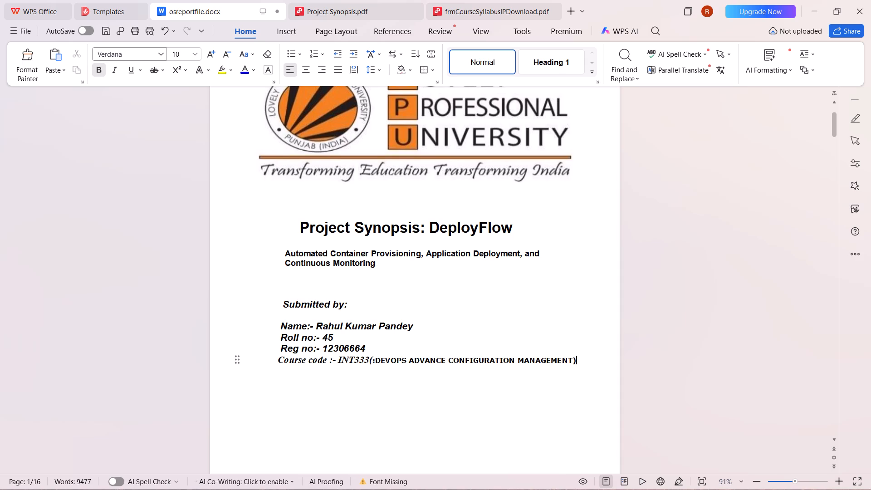
Change the font of the whole course code line, including the bracketed course title, to Arial.
drag(275, 363, 554, 356)
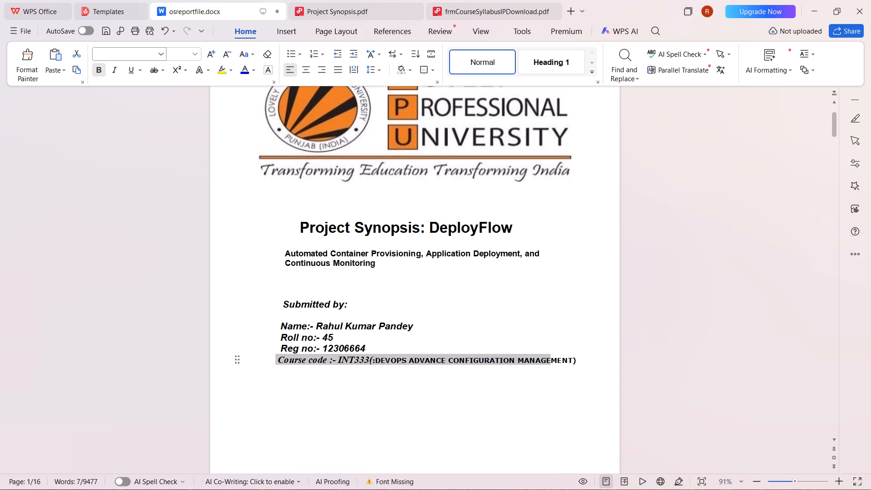
drag(554, 356, 579, 360)
click(517, 377)
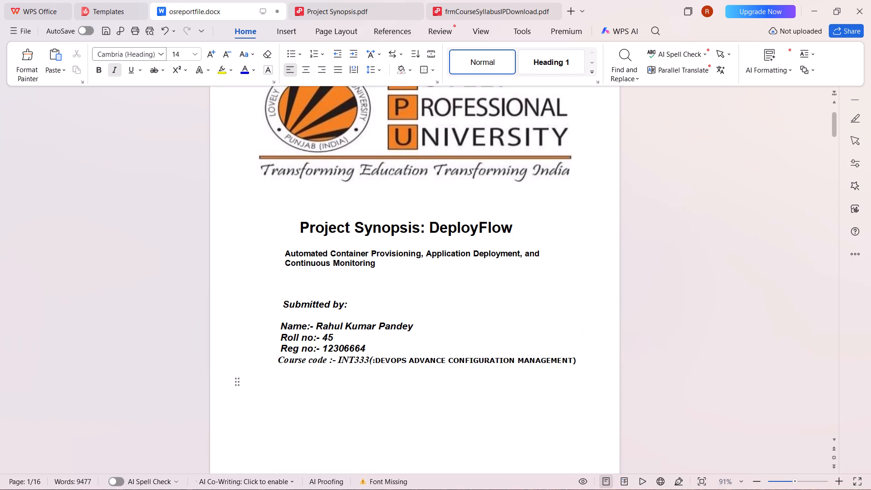
drag(278, 364, 555, 365)
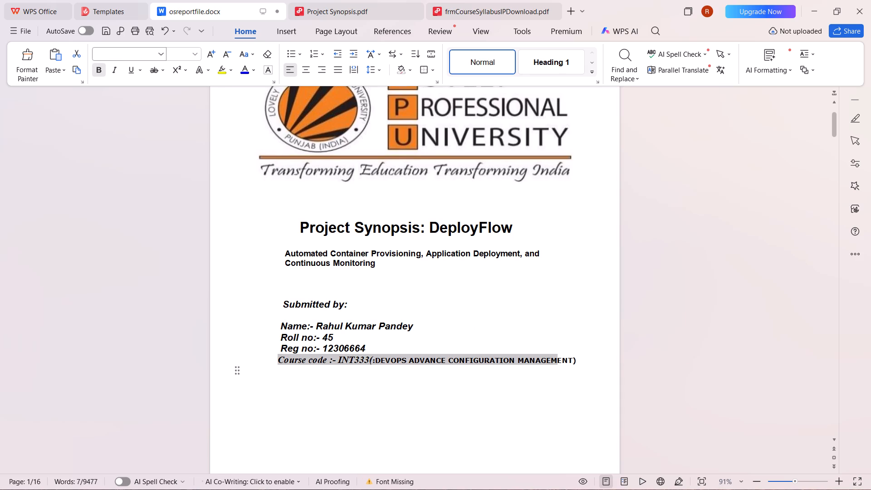
drag(555, 365, 576, 362)
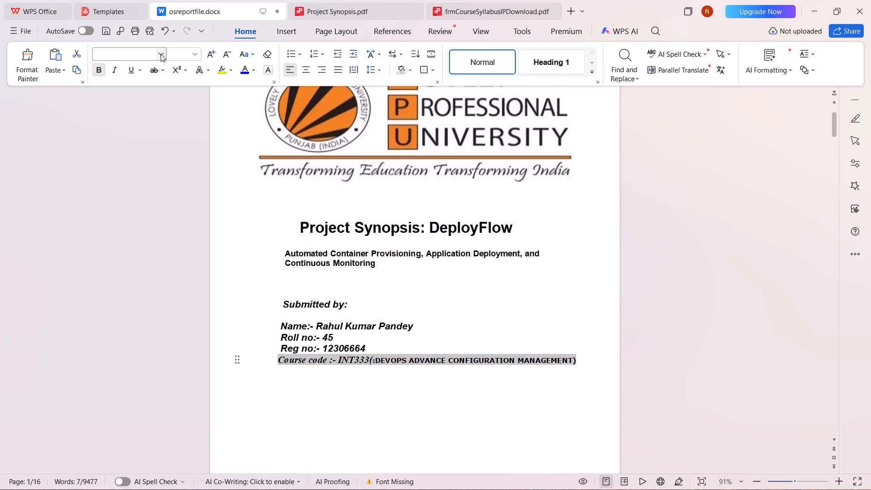
click(160, 54)
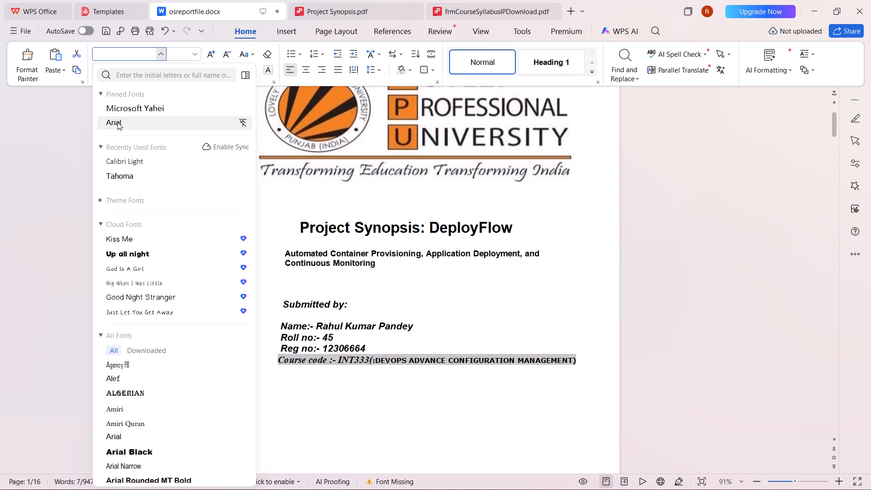
click(117, 122)
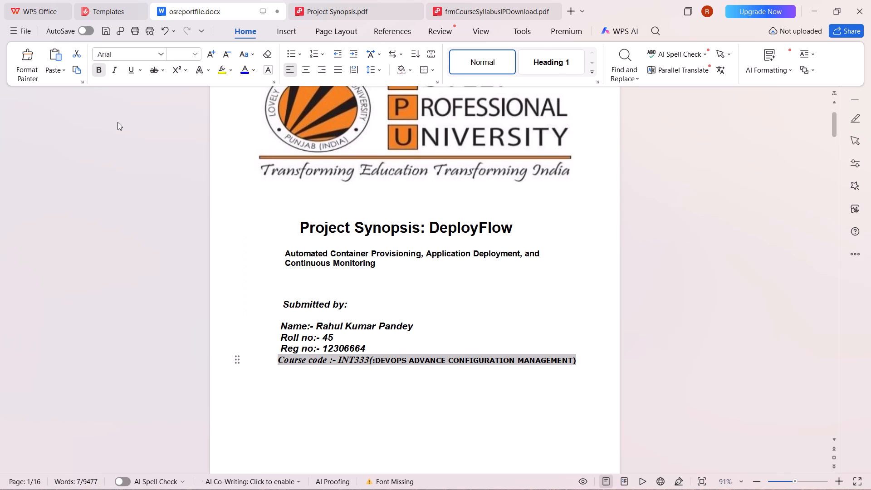
click(346, 389)
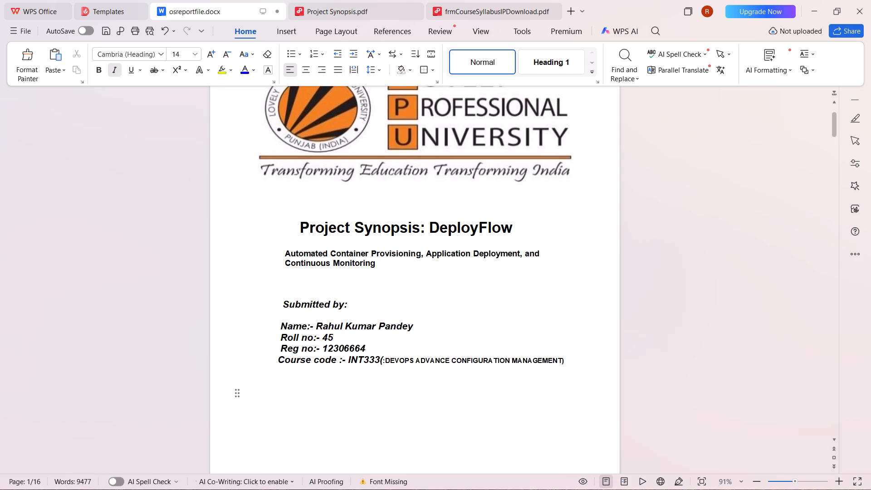
Look over the cover page layout alongside the abstract page that follows it.
click(290, 377)
scroll(290, 377, up, 2)
scroll(290, 377, down, 1)
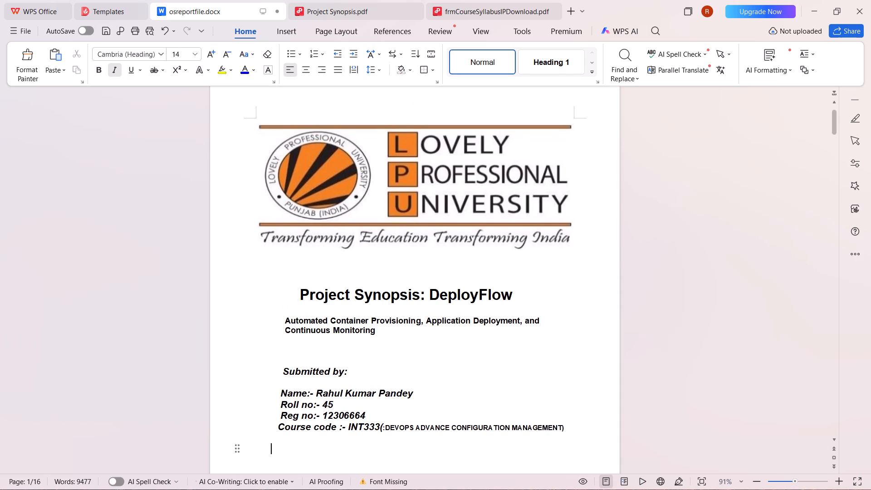
scroll(290, 377, down, 1)
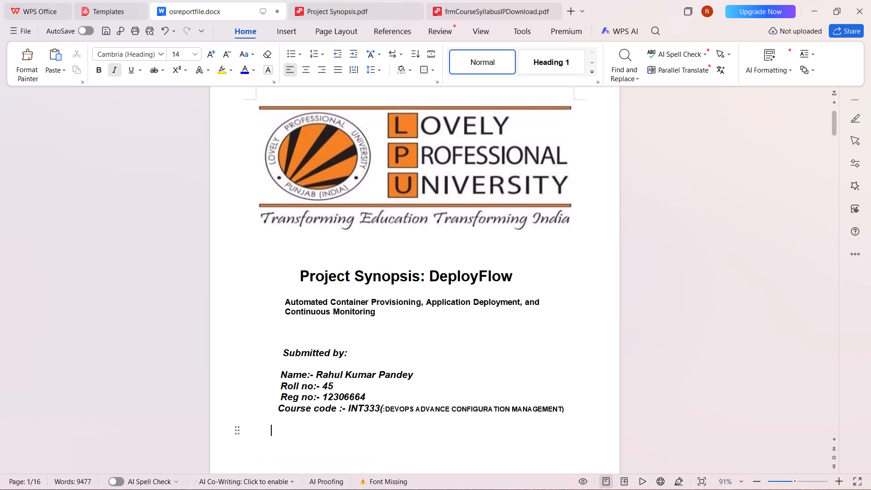
scroll(290, 377, up, 2)
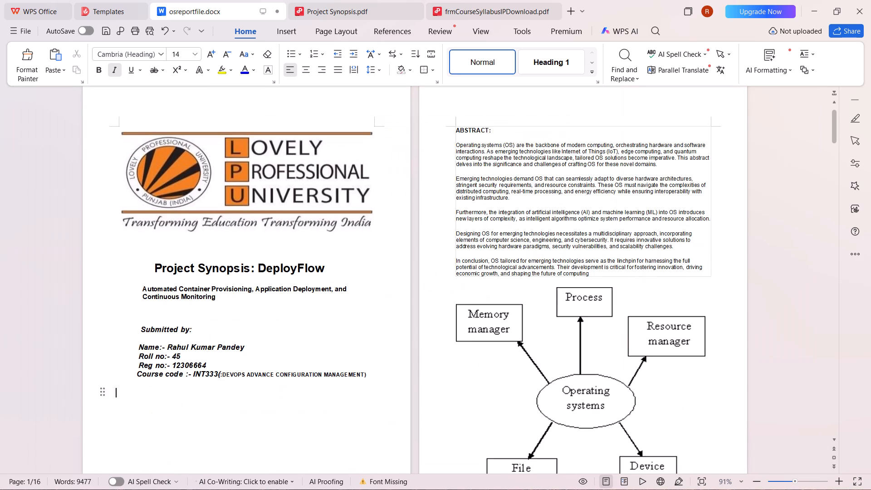
scroll(290, 377, down, 1)
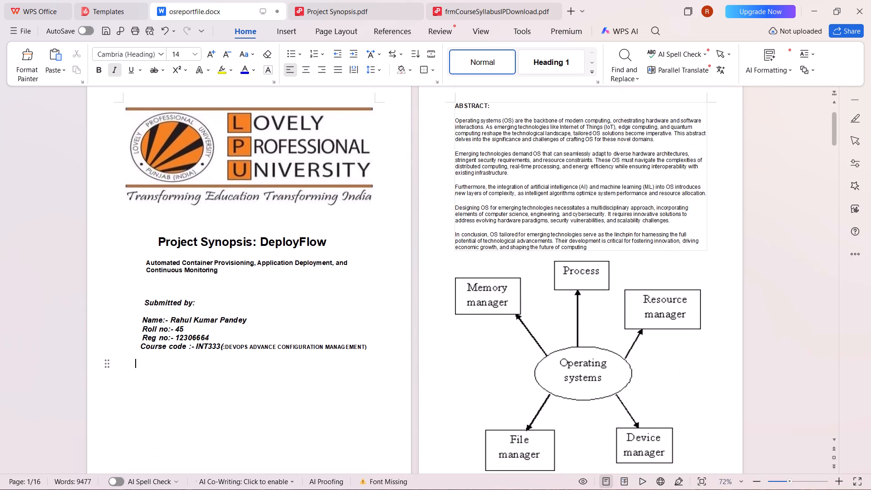
scroll(290, 377, down, 1)
scroll(290, 377, up, 3)
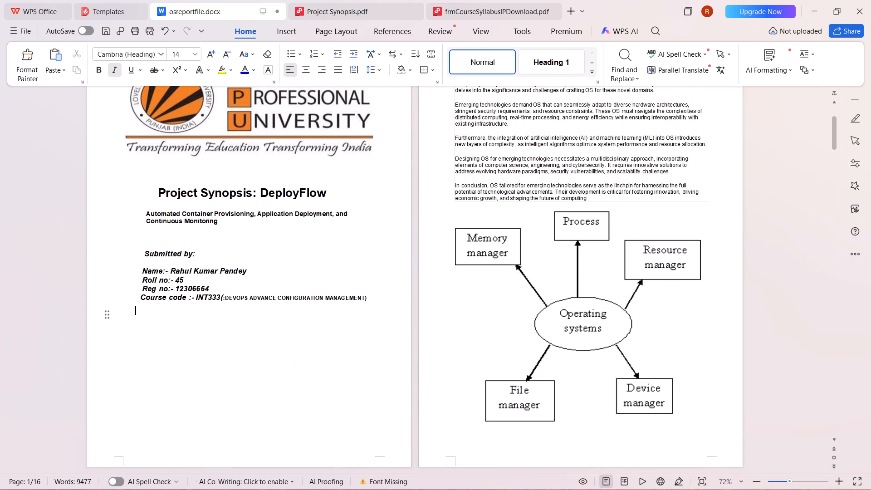
scroll(290, 377, up, 1)
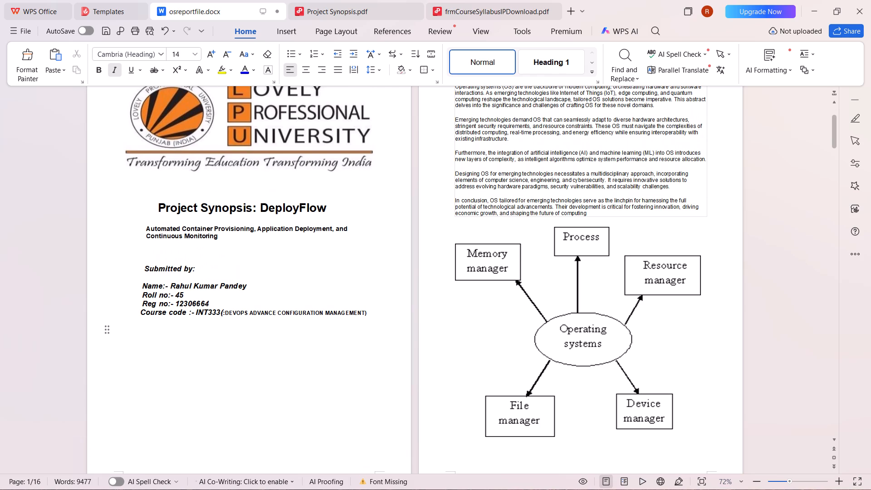
Add an indented line "Submitted to:-" below the course code line, leaving blank lines between them.
click(147, 323)
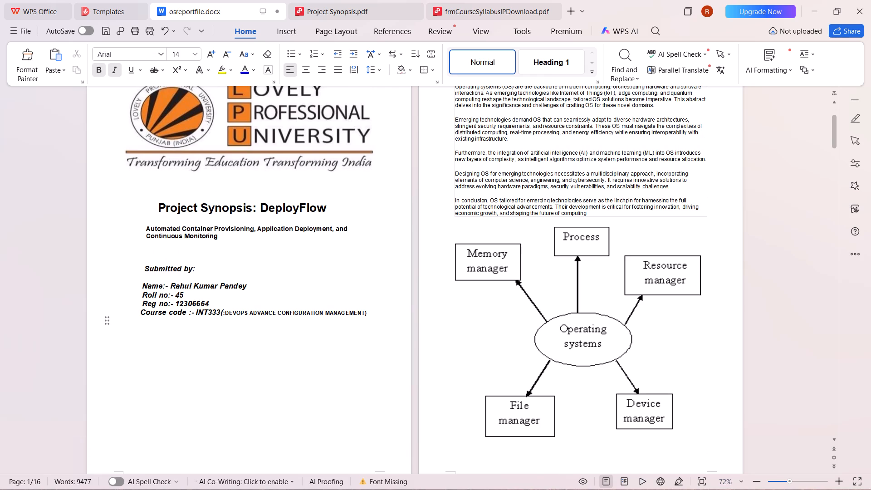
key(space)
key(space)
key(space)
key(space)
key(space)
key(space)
key(Return)
key(Return)
key(Return)
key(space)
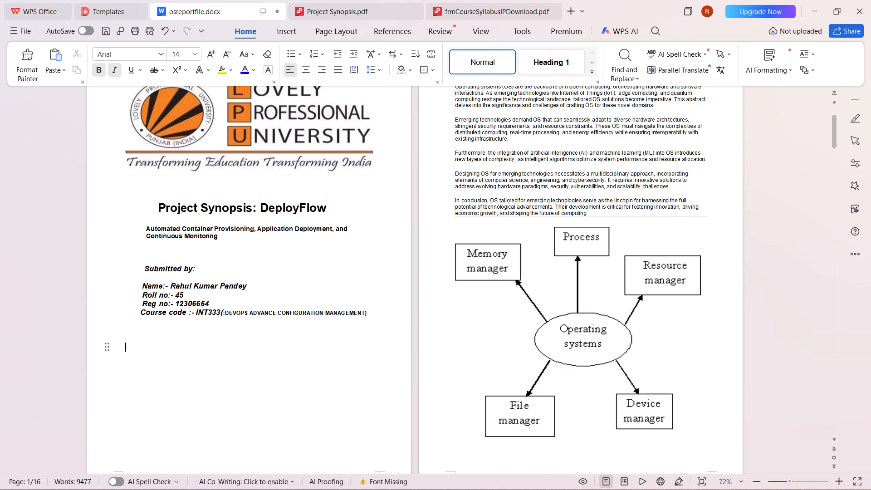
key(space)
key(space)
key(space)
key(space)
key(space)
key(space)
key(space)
key(ctrl+d)
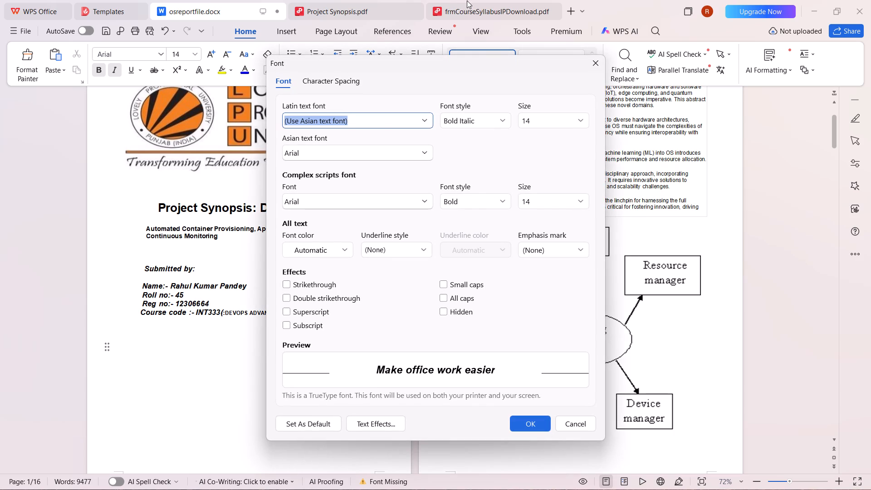
click(597, 56)
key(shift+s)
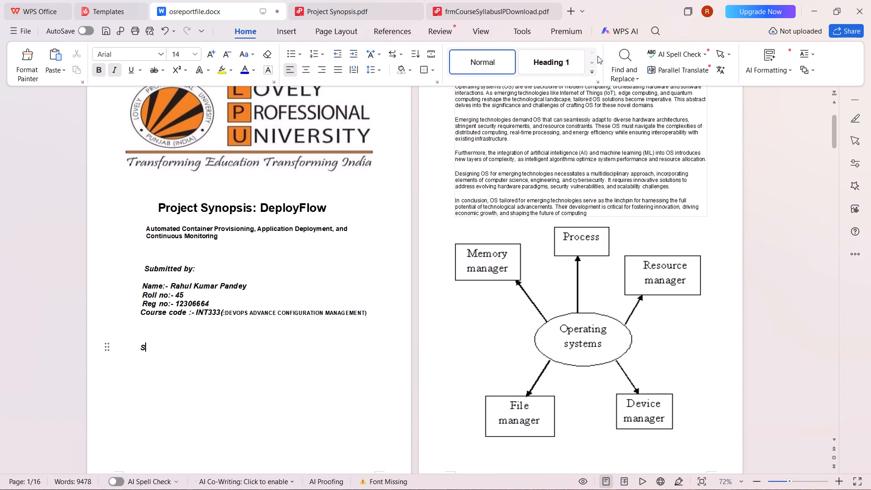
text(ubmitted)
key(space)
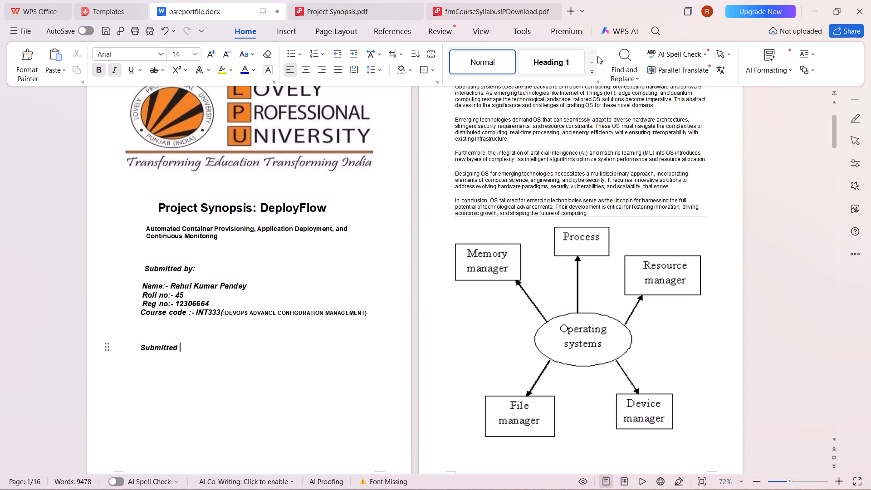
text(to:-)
Leave a blank line under "Submitted to:-" and start an indented line reading "Faculty Name:- Rakesh".
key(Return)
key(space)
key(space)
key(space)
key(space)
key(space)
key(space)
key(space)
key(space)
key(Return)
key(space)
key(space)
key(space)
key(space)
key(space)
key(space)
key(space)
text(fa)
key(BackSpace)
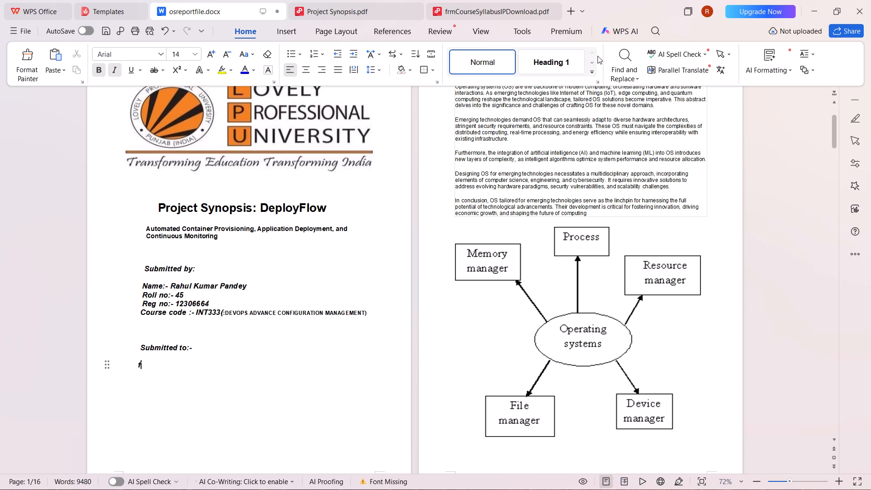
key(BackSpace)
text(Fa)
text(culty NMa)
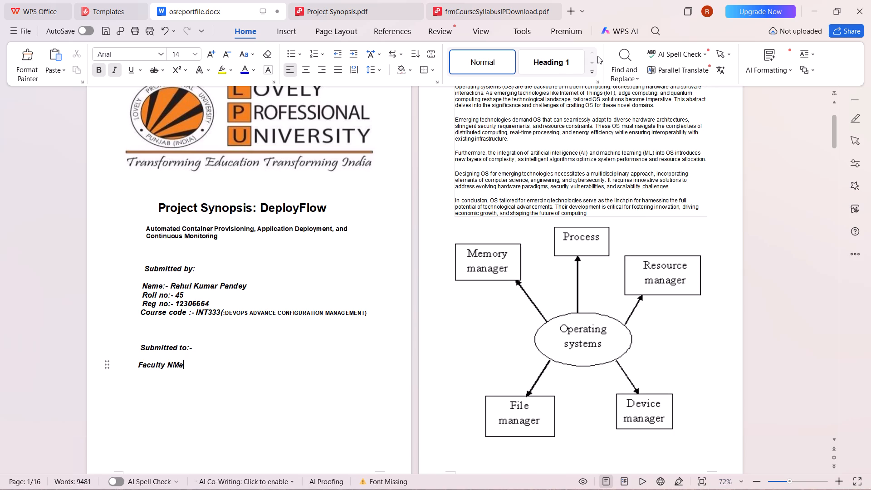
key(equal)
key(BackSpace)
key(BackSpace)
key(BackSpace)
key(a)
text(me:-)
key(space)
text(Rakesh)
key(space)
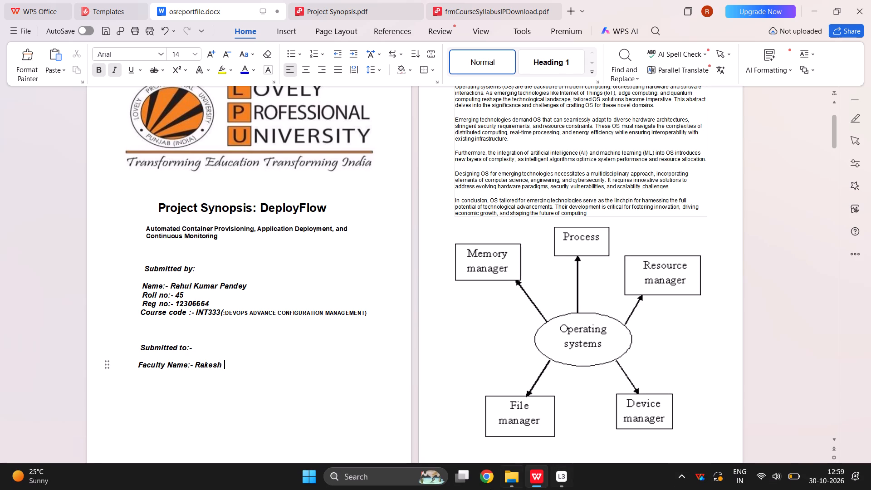
Switch to Google Chrome and open it with the profile that has a photo.
click(490, 488)
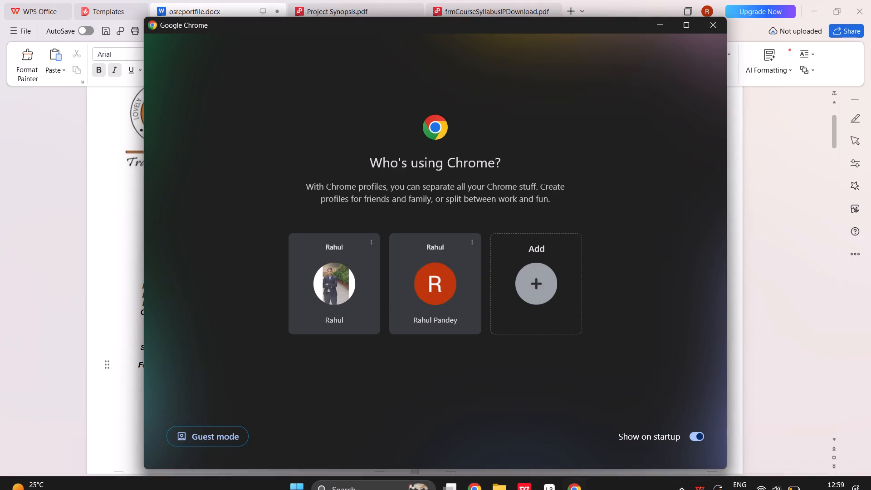
click(348, 270)
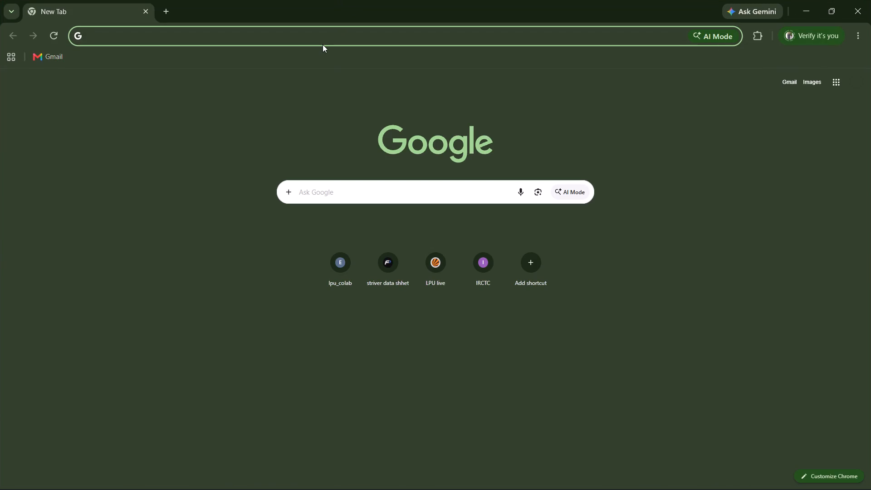
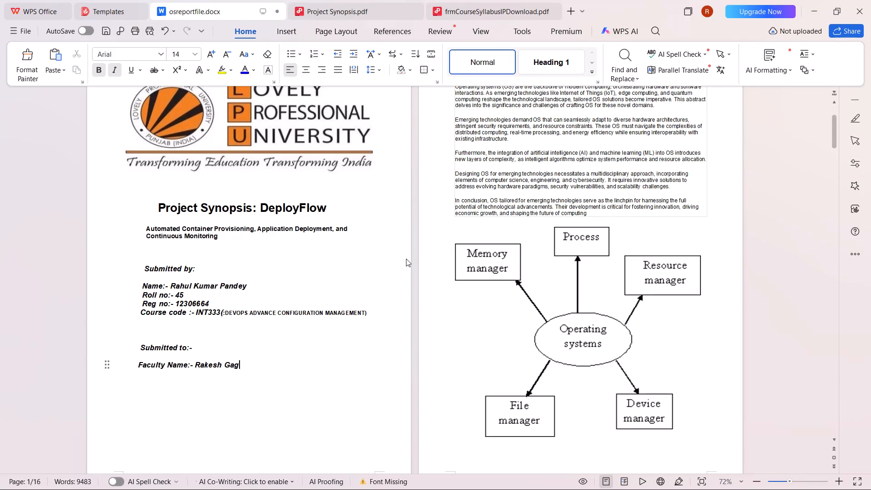
Complete the faculty member's surname at the end of the "Faculty Name:-" line on the cover page.
text(neja)
Review the finished cover page from the university logo down to the faculty submission details.
scroll(406, 259, up, 1)
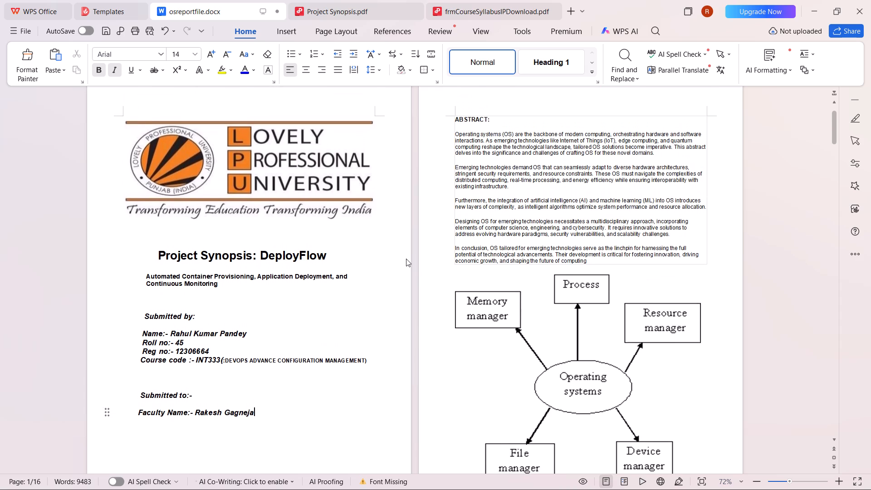
scroll(406, 259, up, 2)
scroll(406, 259, down, 1)
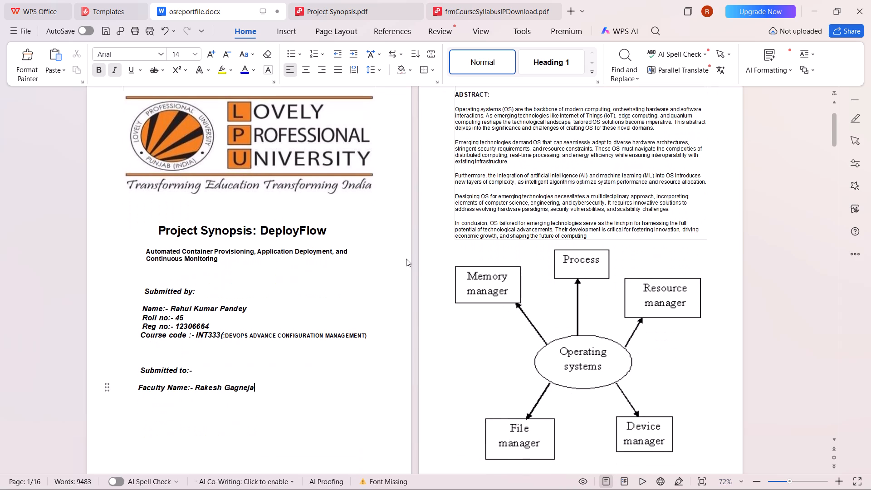
scroll(406, 259, up, 1)
scroll(406, 259, down, 1)
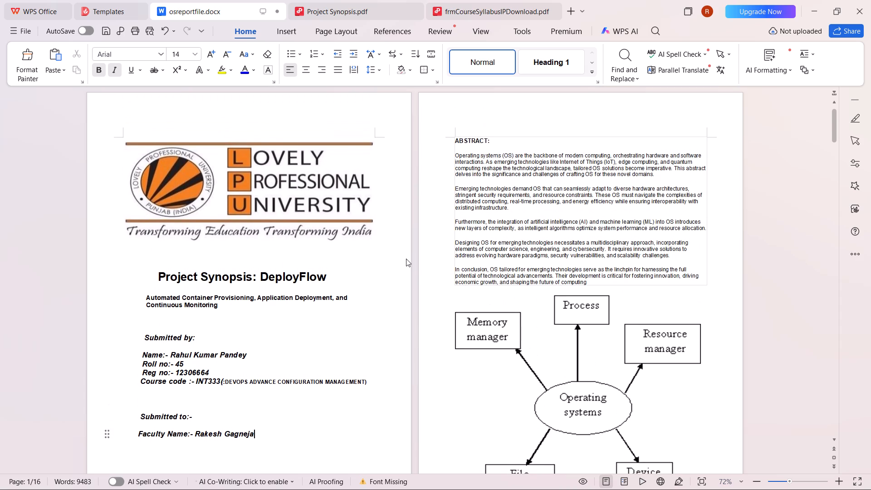
scroll(406, 259, down, 1)
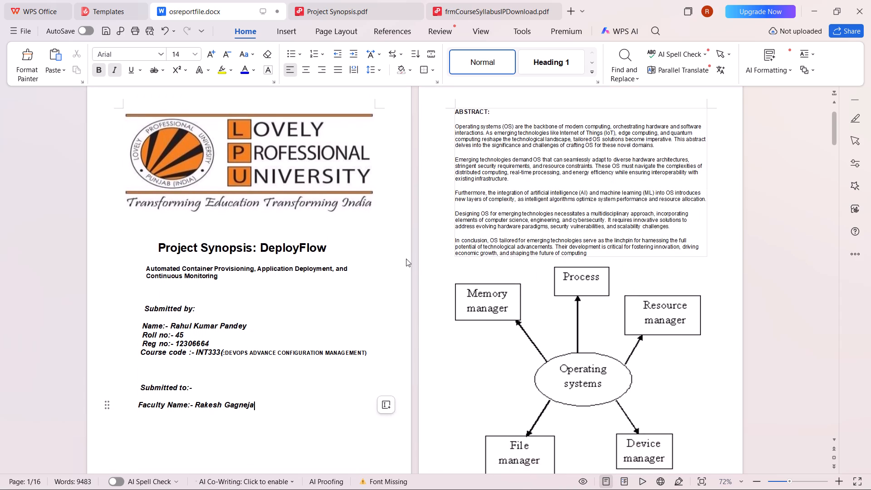
scroll(406, 259, down, 1)
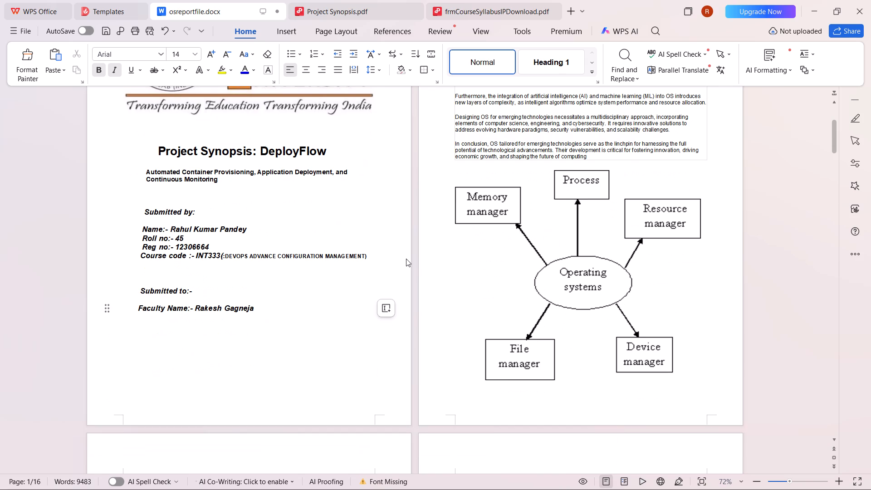
scroll(406, 259, up, 2)
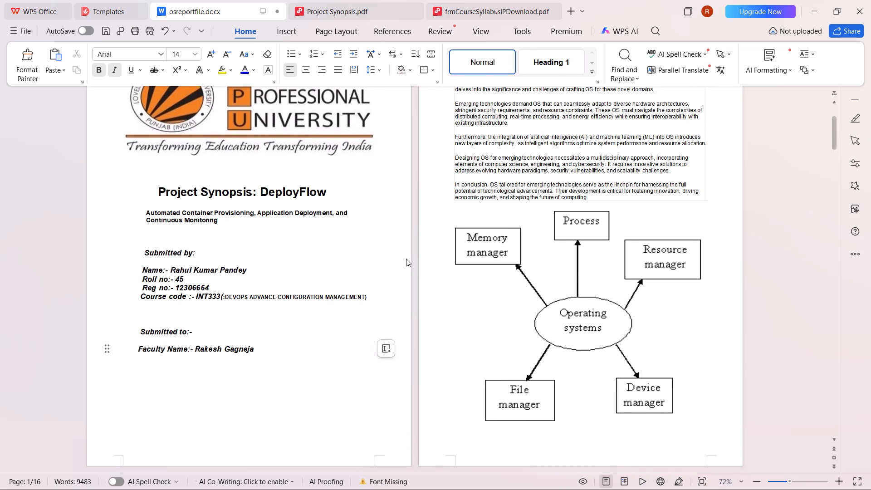
scroll(406, 259, up, 1)
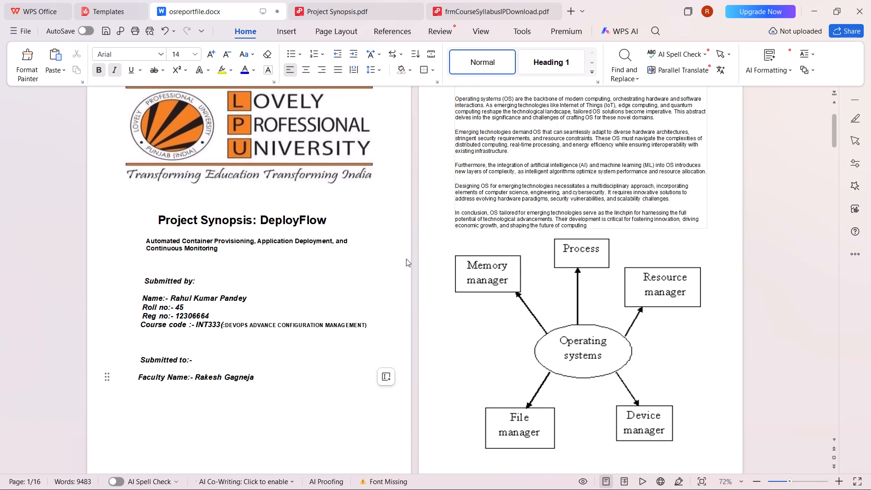
scroll(406, 259, up, 1)
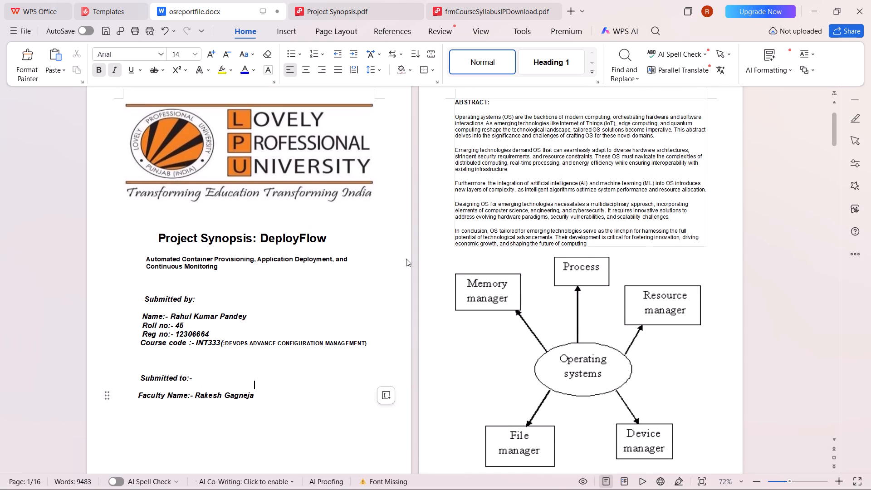
scroll(406, 259, up, 2)
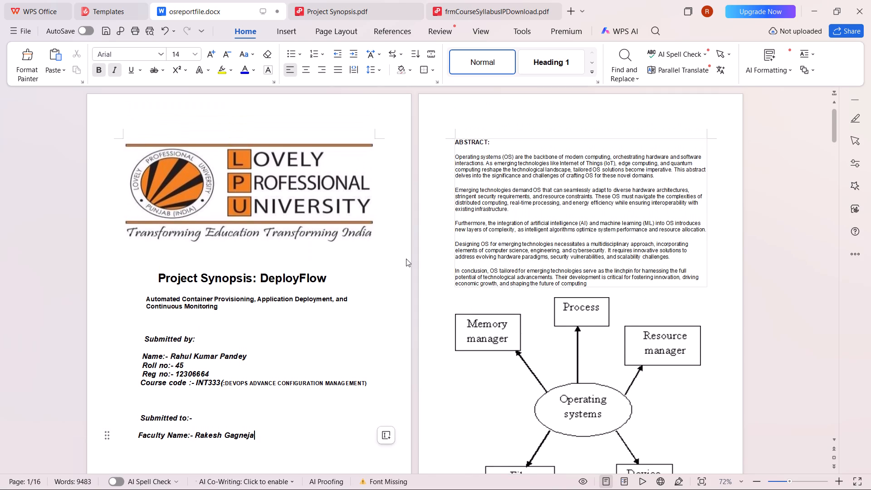
scroll(406, 259, down, 1)
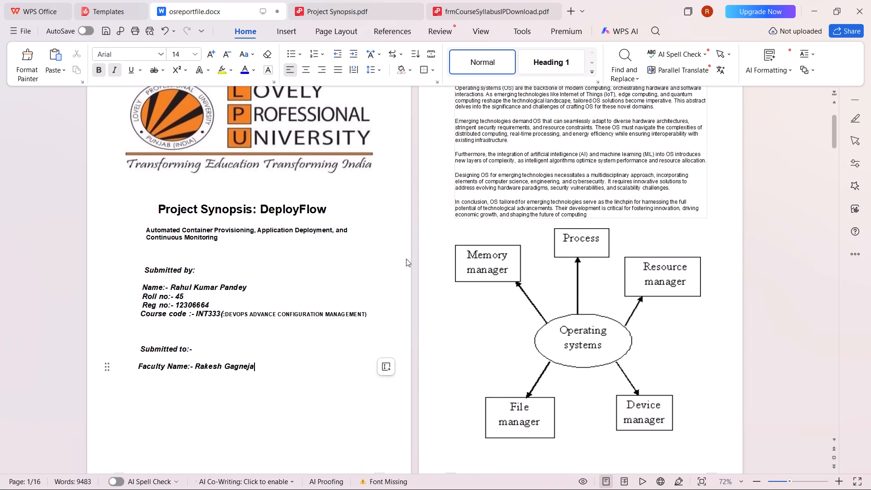
scroll(406, 259, up, 1)
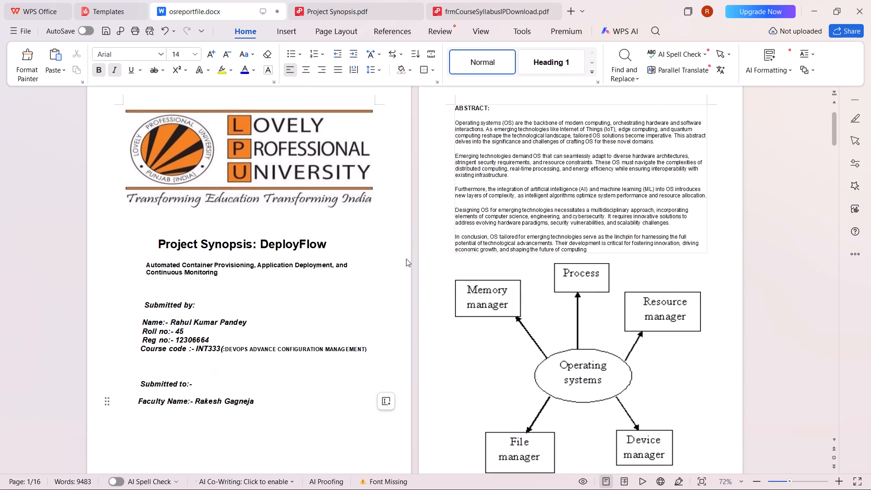
Print only page 1 of the report with the Microsoft Print to PDF printer.
key(ctrl+p)
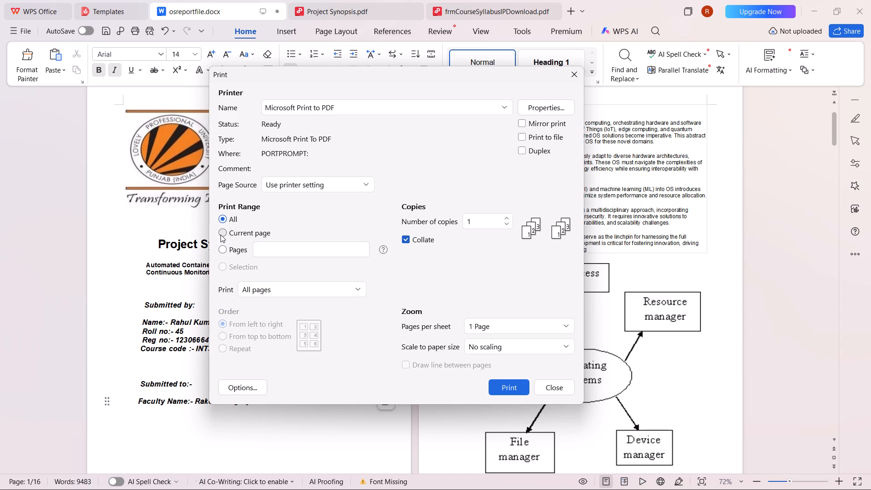
click(221, 250)
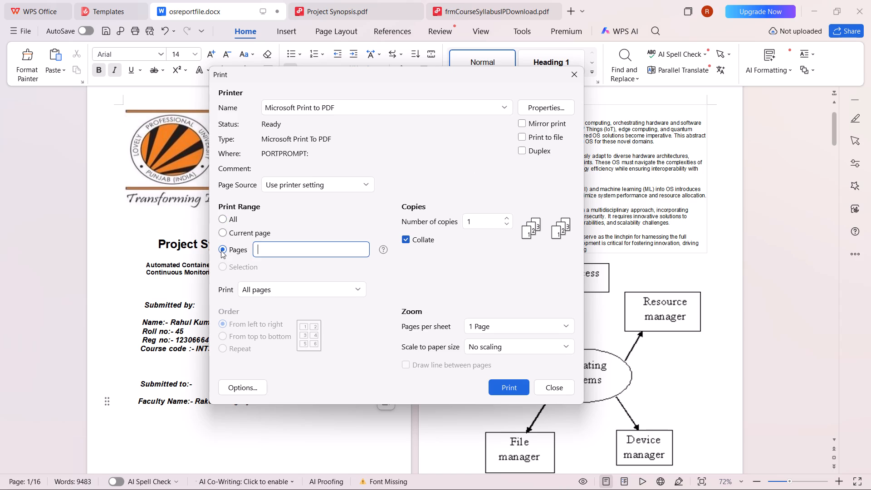
key(1)
click(504, 385)
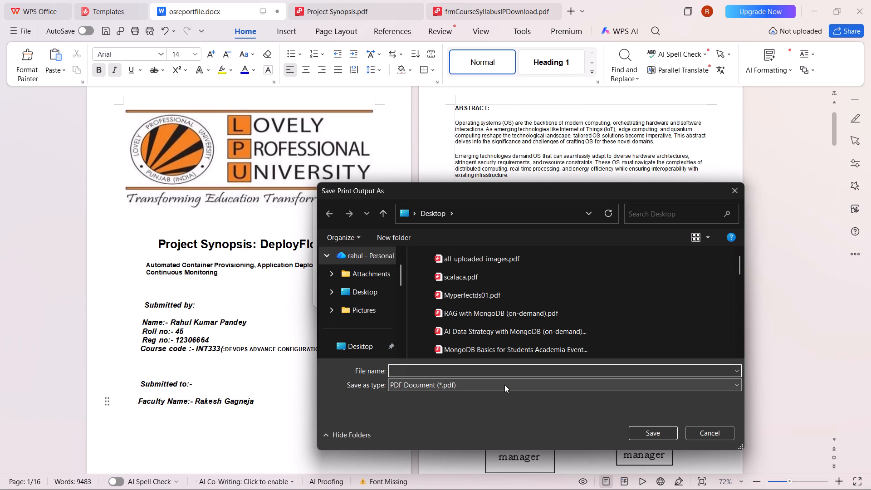
Save the print output to the Desktop as a PDF named "devopscurrentpage".
click(467, 368)
text(devops)
key(space)
key(BackSpace)
text(current p)
key(BackSpace)
key(BackSpace)
text(page)
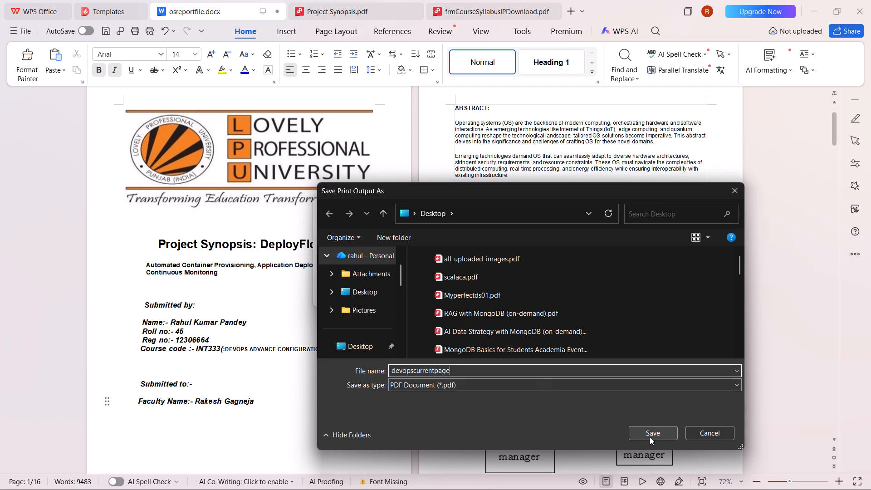
click(650, 437)
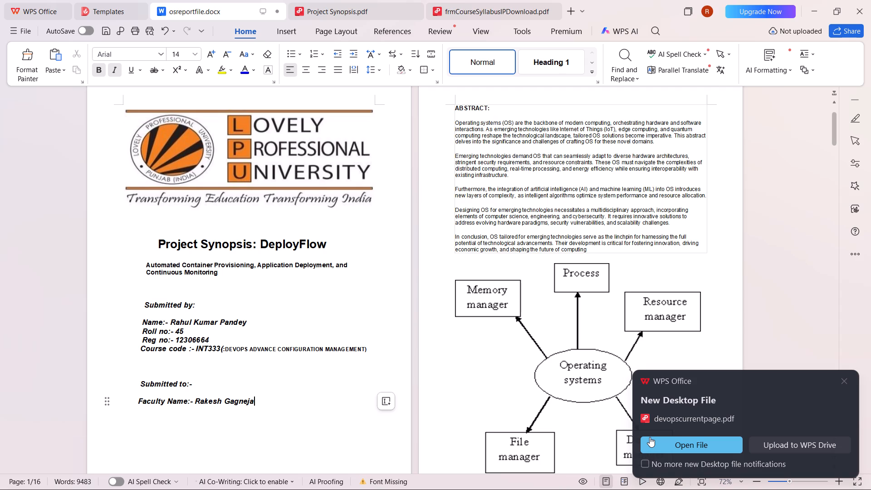
Open the new devopscurrentpage.pdf and look over the printed cover page from heading to faculty details.
double_click(650, 437)
scroll(650, 437, down, 5)
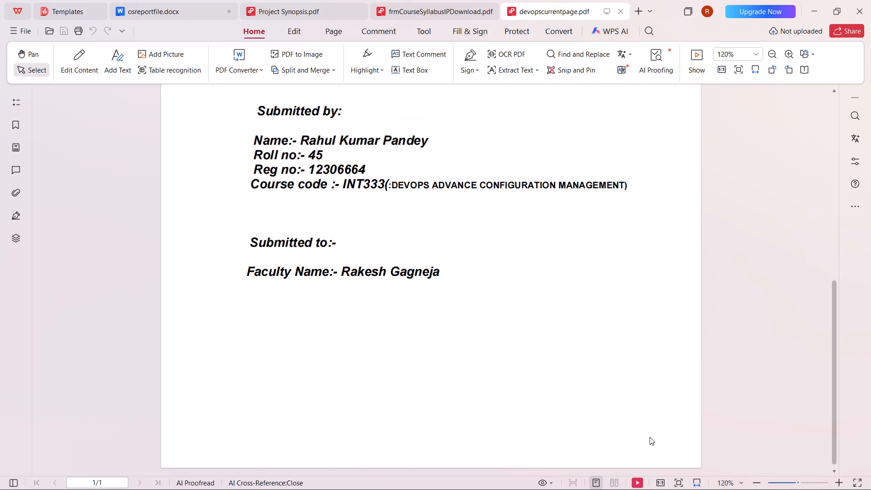
scroll(650, 437, down, 1)
ctrl+scroll(650, 437, down, 2)
scroll(650, 437, up, 2)
scroll(650, 437, down, 2)
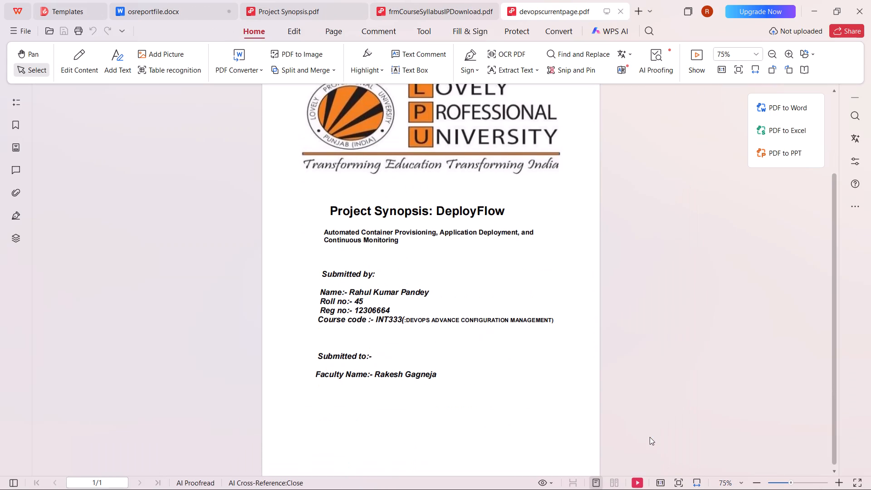
Recheck the printed cover page in devopscurrentpage.pdf from the university logo down to the faculty name.
scroll(650, 437, up, 3)
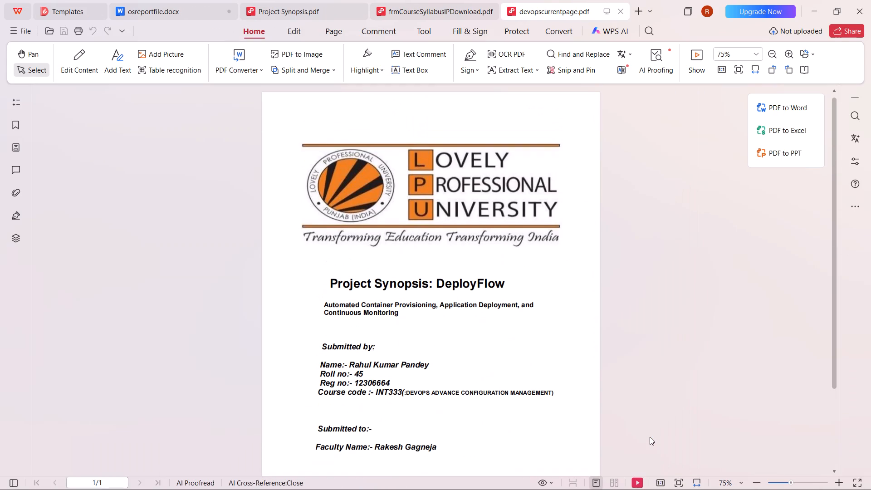
scroll(650, 437, down, 2)
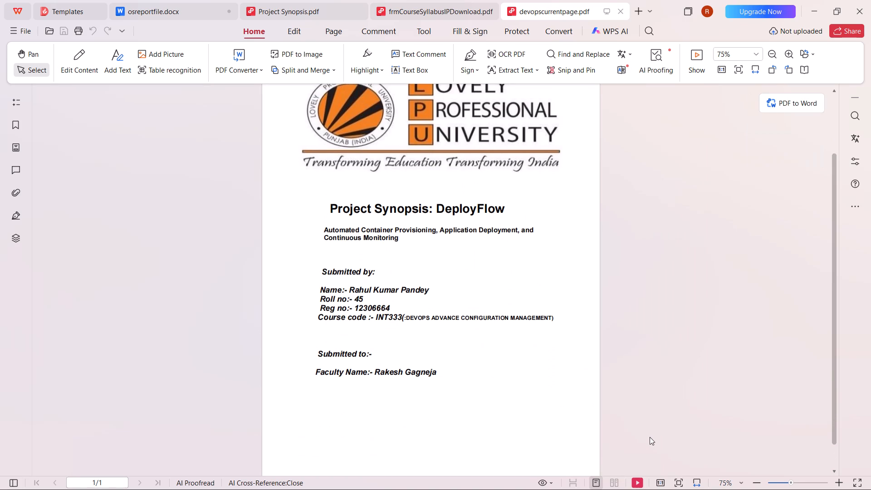
scroll(650, 437, down, 1)
scroll(650, 437, up, 4)
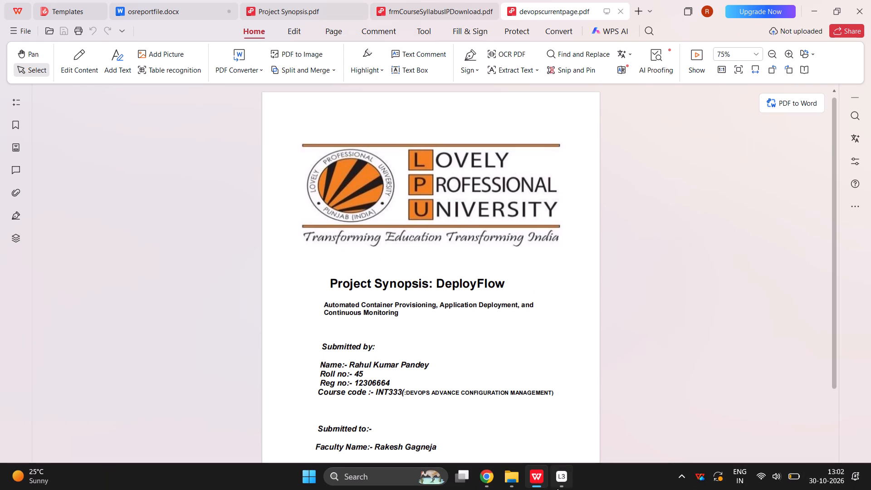
Switch to Google Chrome and open WhatsApp Web in a new tab.
click(483, 478)
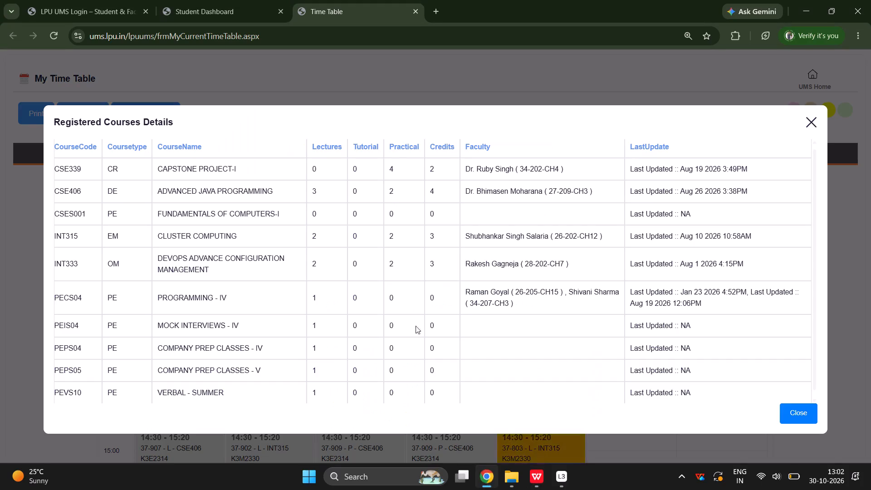
click(432, 8)
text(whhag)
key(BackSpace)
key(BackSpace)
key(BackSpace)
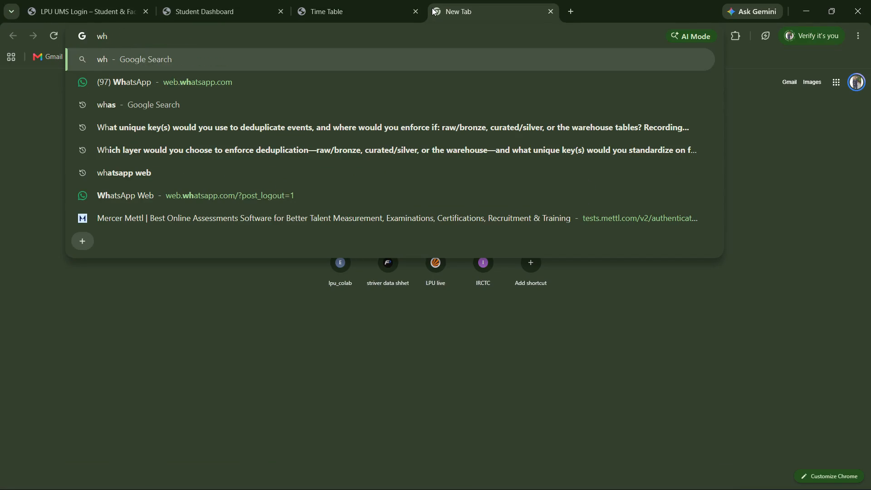
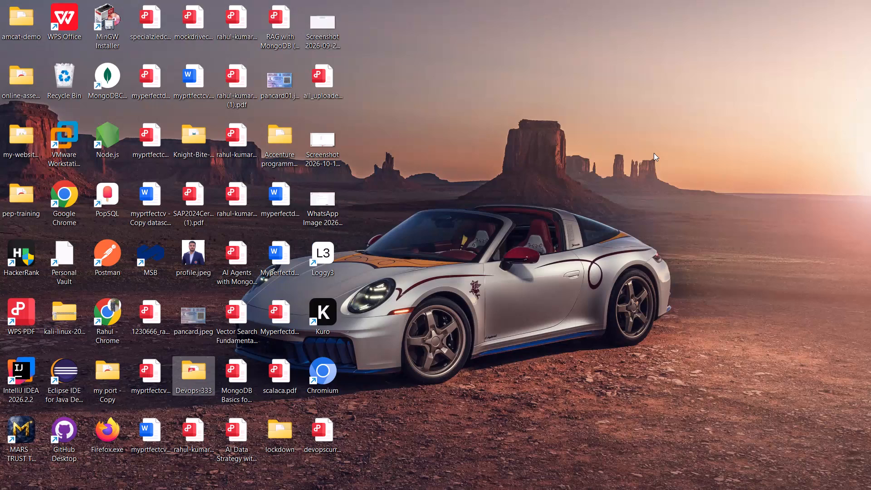
Cut the devopscurrentpage PDF from the desktop for moving to another folder.
right_click(323, 426)
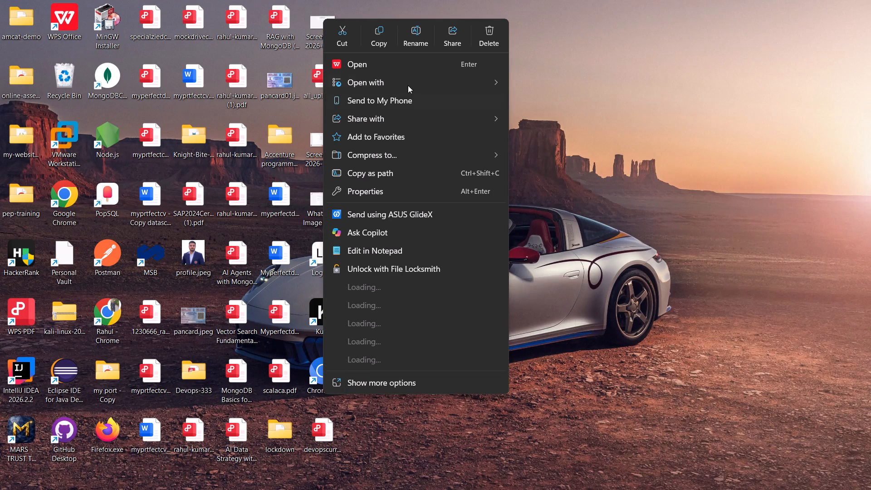
click(339, 32)
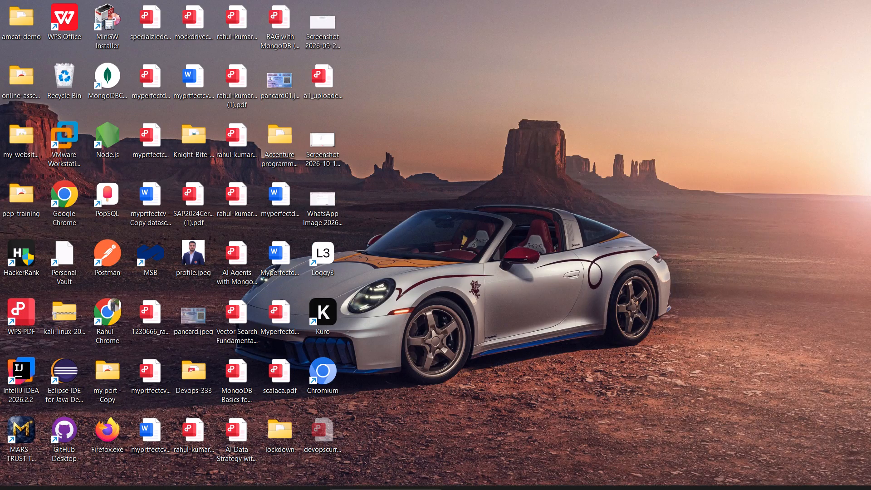